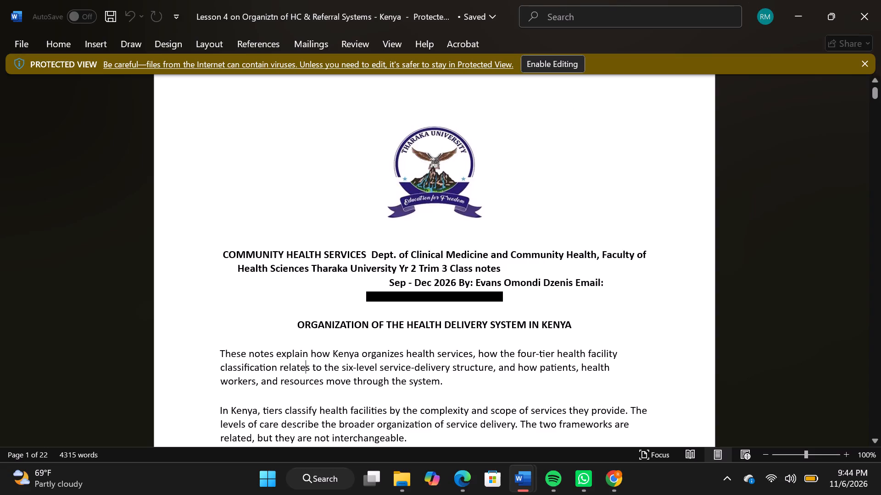
Enable editing of the protected Lesson 4 PDF and accept its conversion to an editable Word document.
scroll(255, 371, "down", 4)
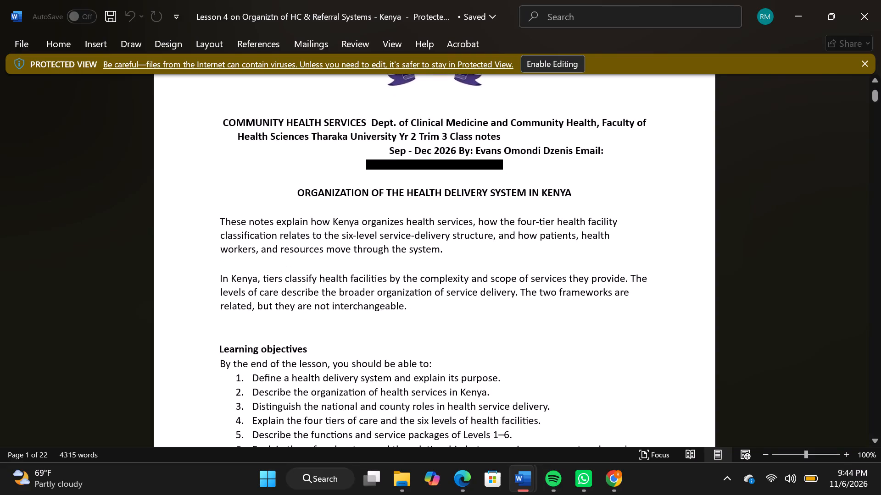
left_click(569, 61)
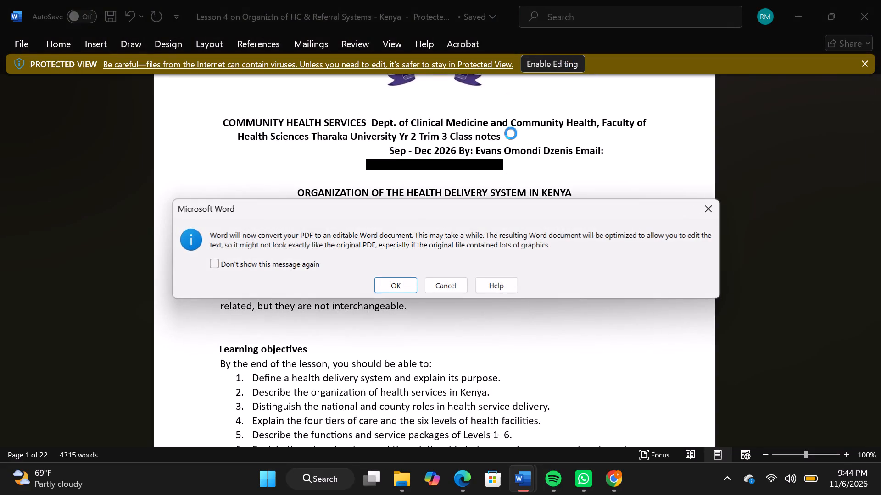
left_click(388, 286)
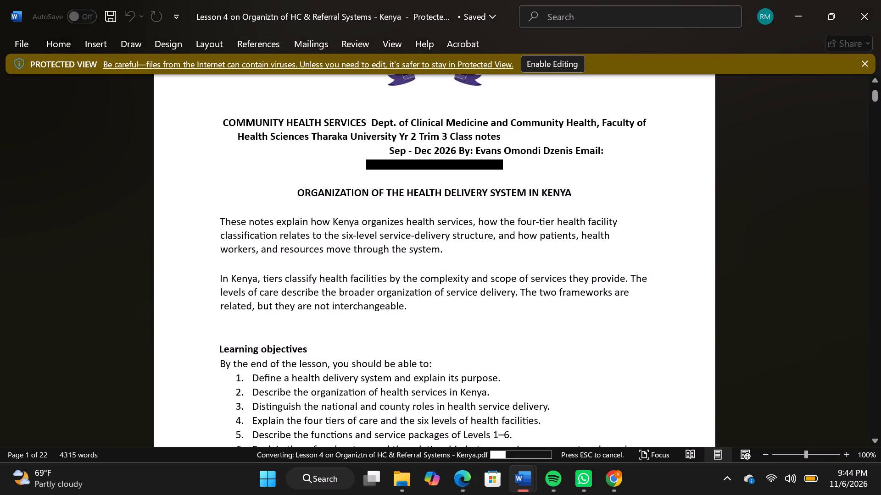
Look through the converted notes' cover heading, introduction, learning objectives and the "Meaning of a health delivery system" section.
scroll(401, 262, "down", 1)
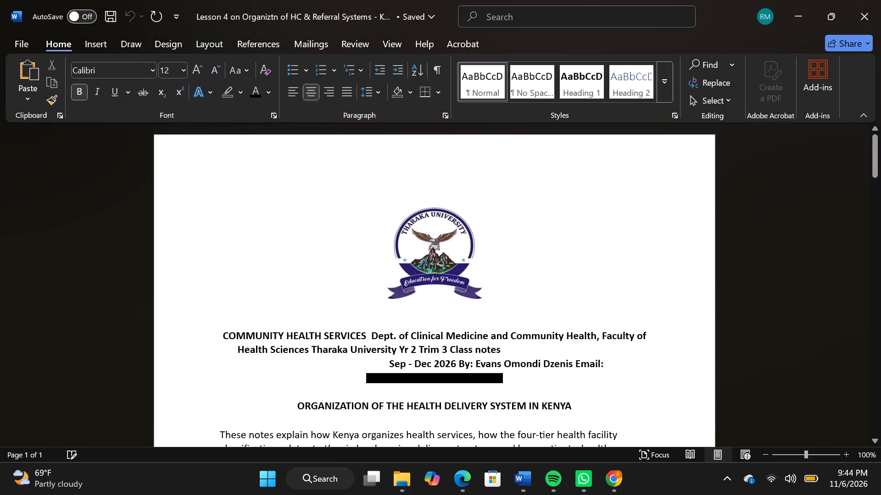
scroll(432, 248, "down", 2)
scroll(534, 222, "down", 2)
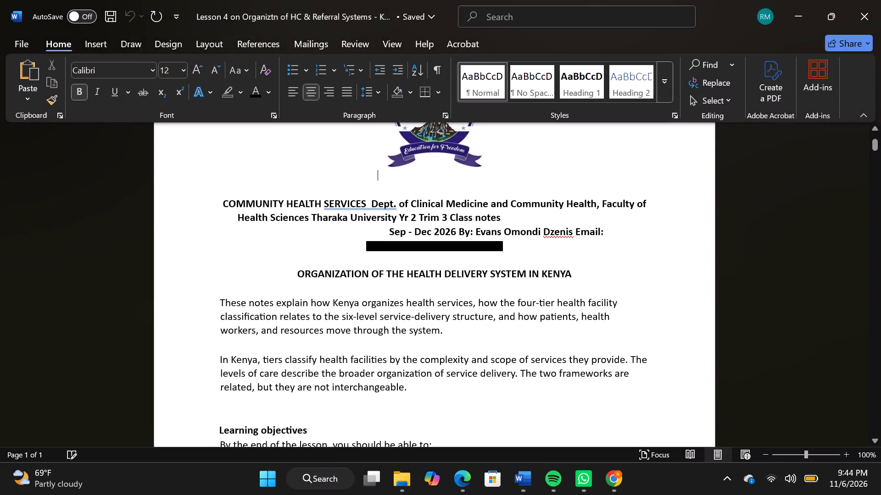
scroll(323, 256, "down", 2)
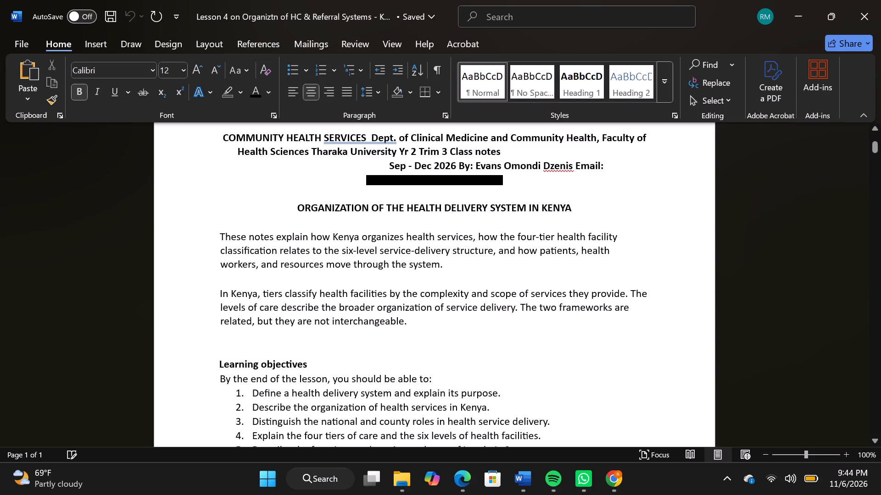
scroll(369, 255, "down", 12)
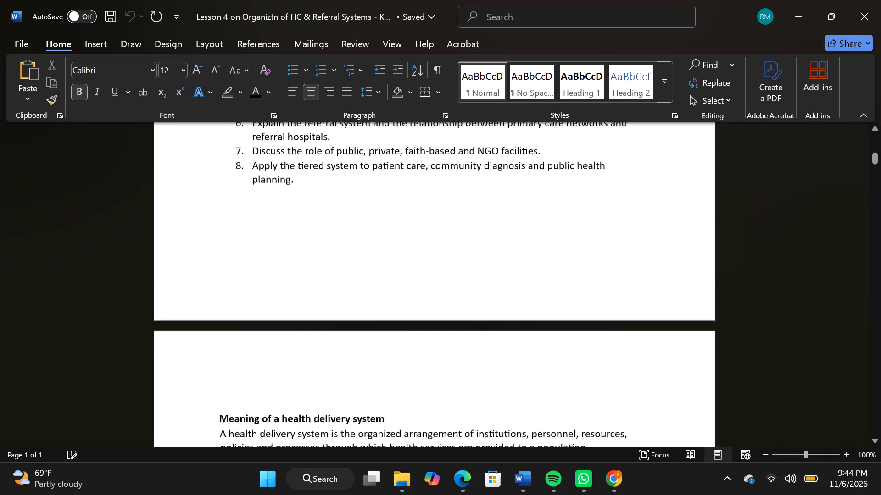
scroll(350, 262, "down", 4)
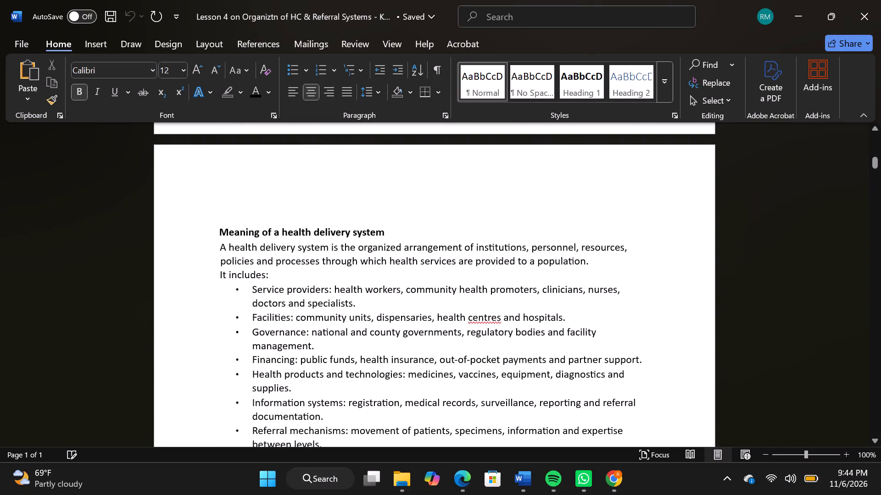
scroll(262, 232, "up", 2)
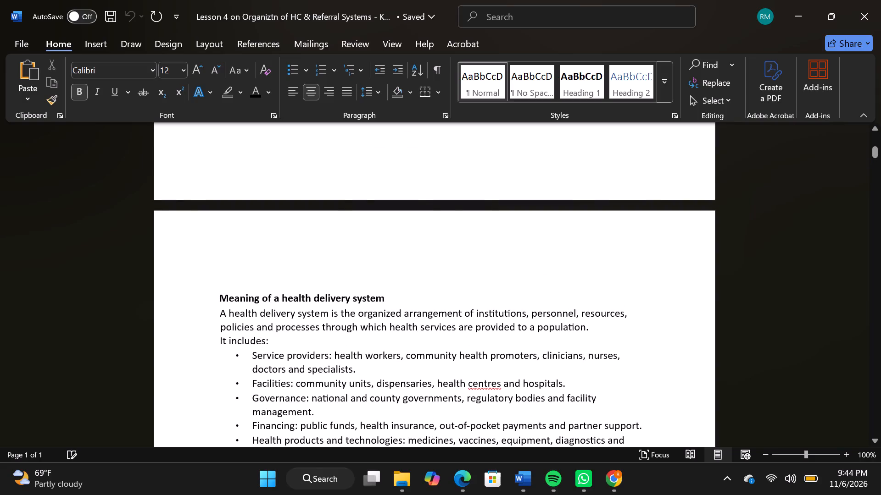
scroll(288, 231, "up", 2)
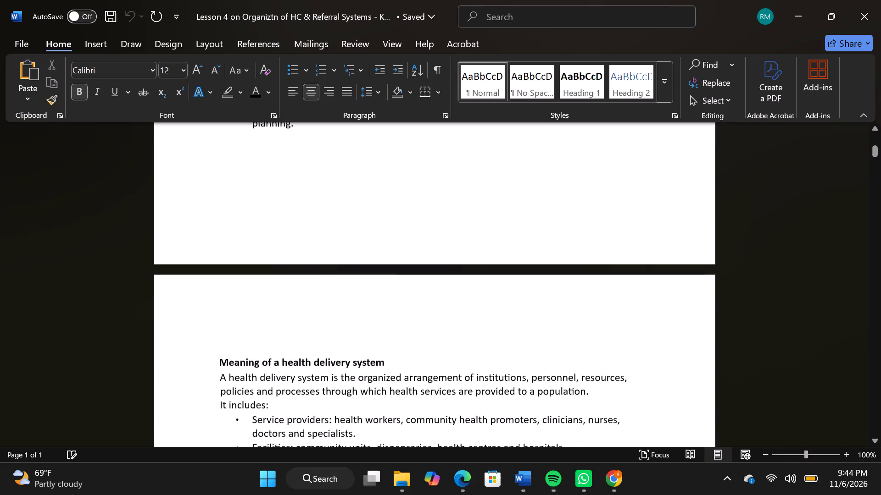
scroll(288, 231, "down", 3)
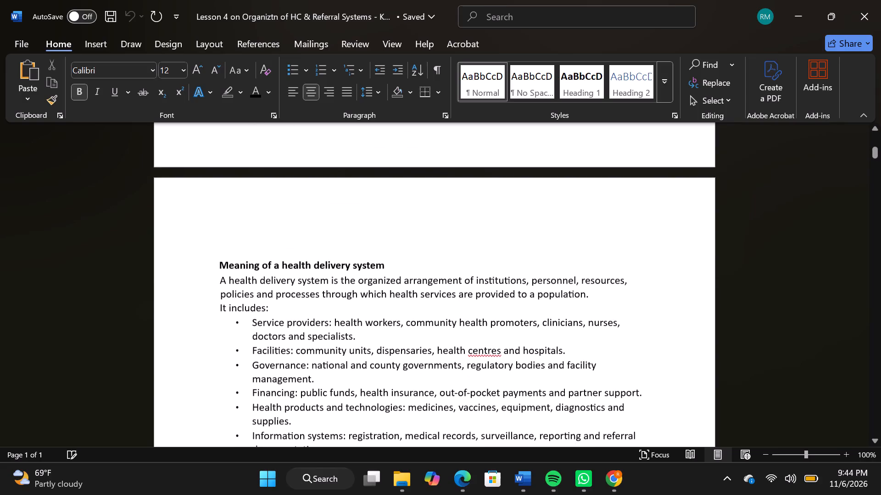
scroll(288, 231, "up", 11)
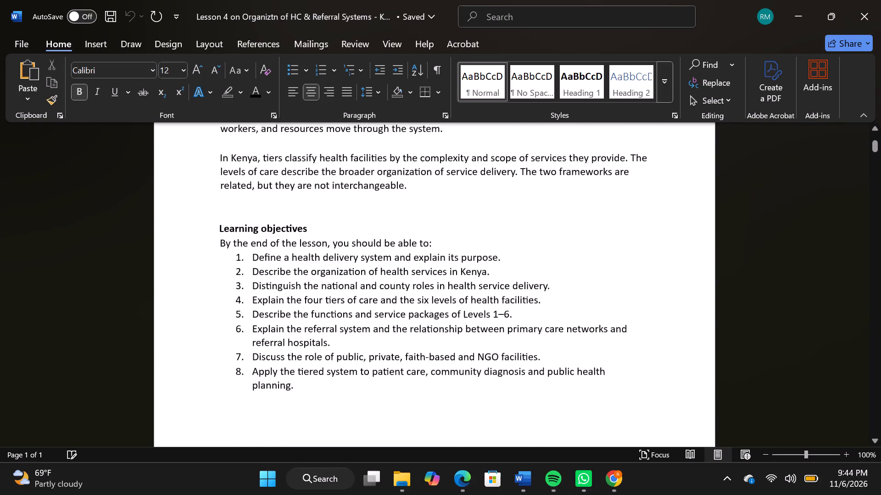
scroll(286, 226, "up", 4)
scroll(286, 226, "down", 15)
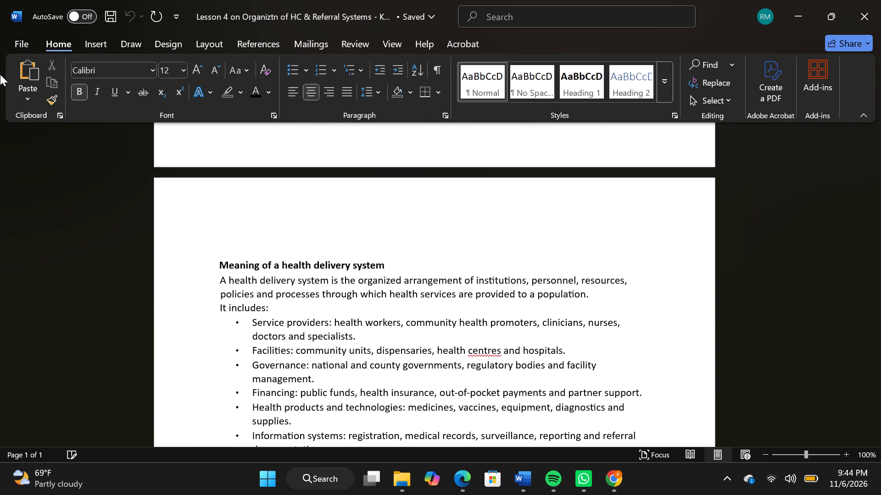
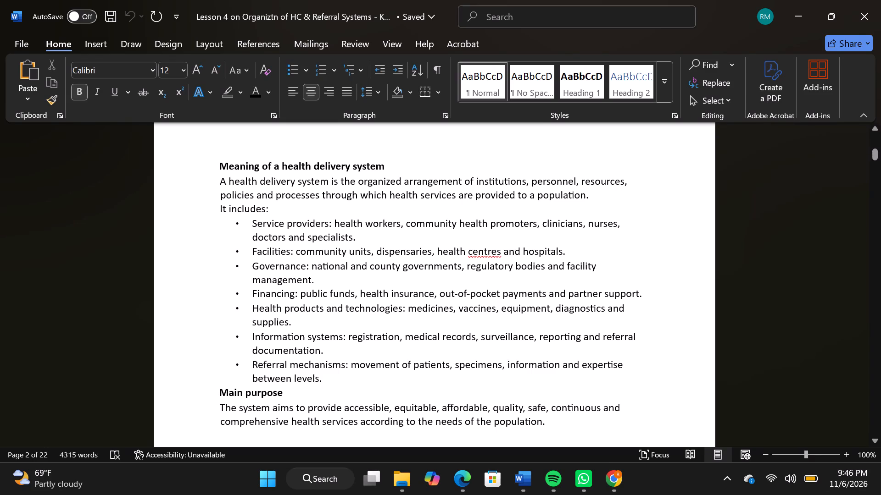
Italicize the lead term "Service providers" in the first bullet of the "It includes" list.
left_click_drag(252, 222, 279, 225)
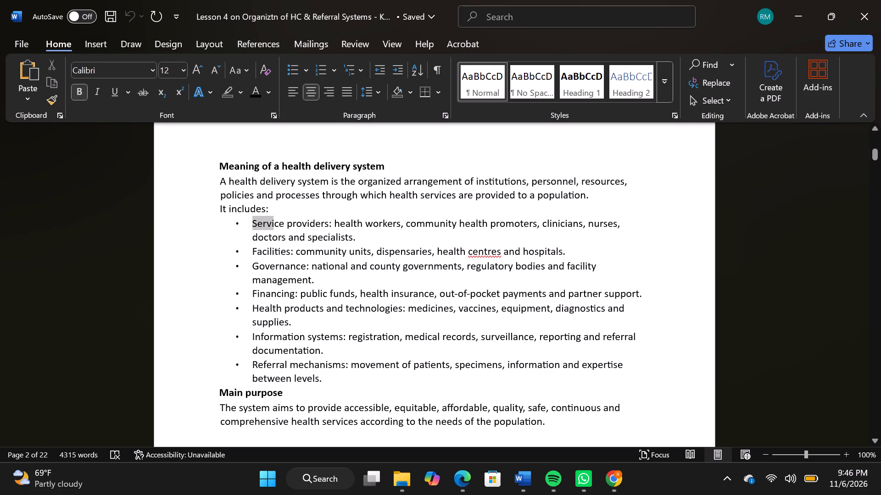
left_click_drag(279, 225, 319, 228)
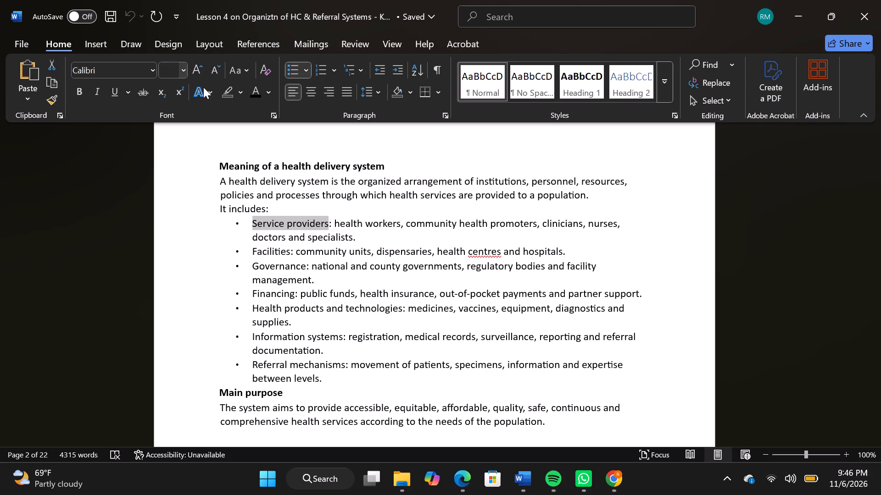
left_click(91, 87)
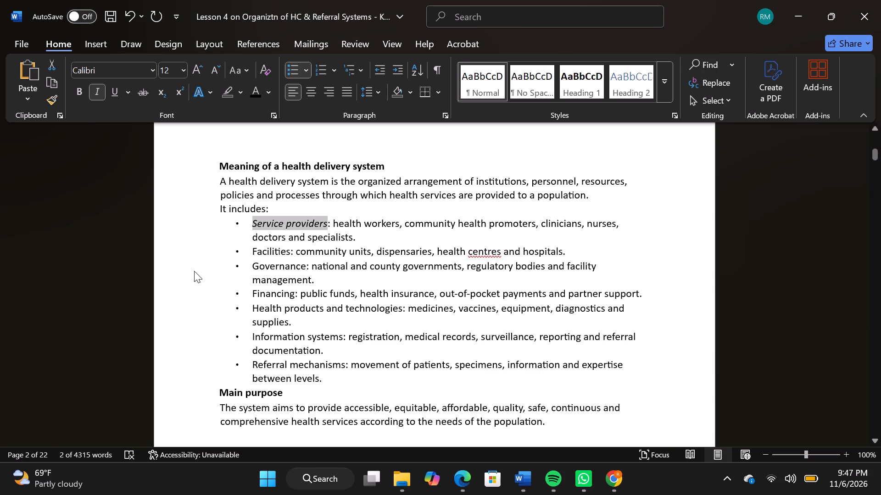
Select the lead terms "Facilities", "Governance" and "Financing" one after another in the "It includes" list.
left_click_drag(245, 248, 285, 257)
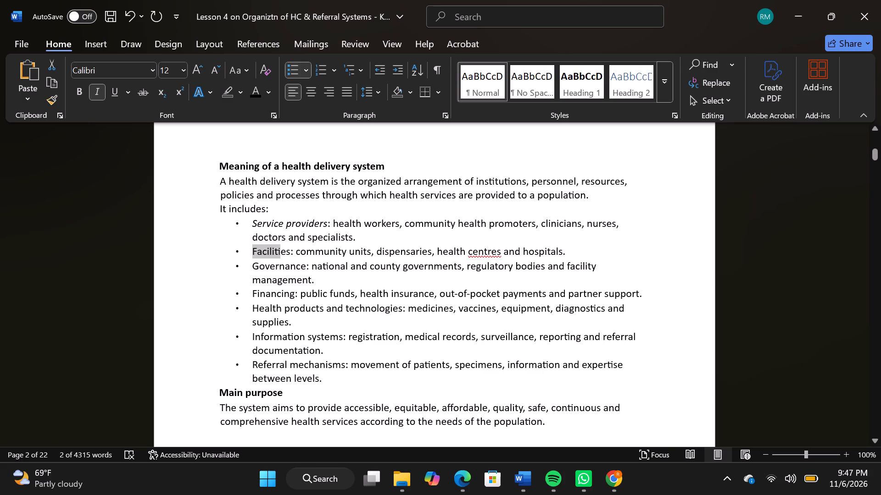
left_click_drag(285, 257, 292, 258)
left_click(292, 258)
left_click_drag(292, 255, 262, 248)
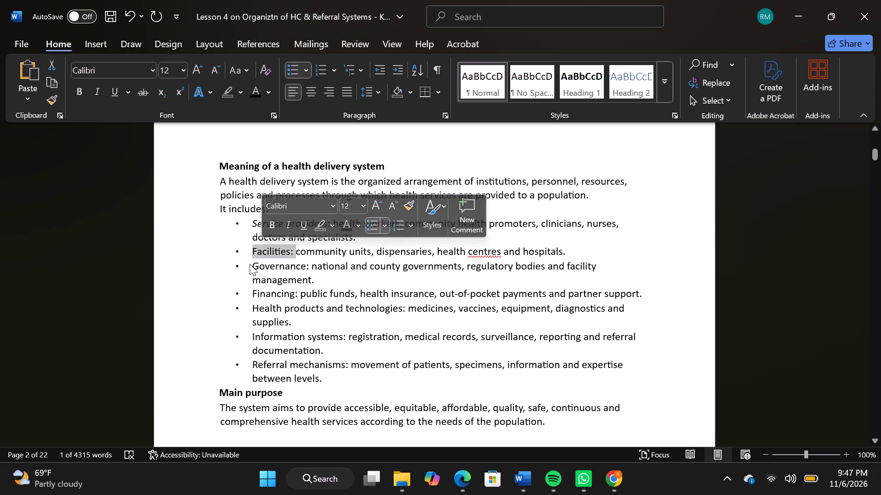
left_click_drag(255, 263, 273, 274)
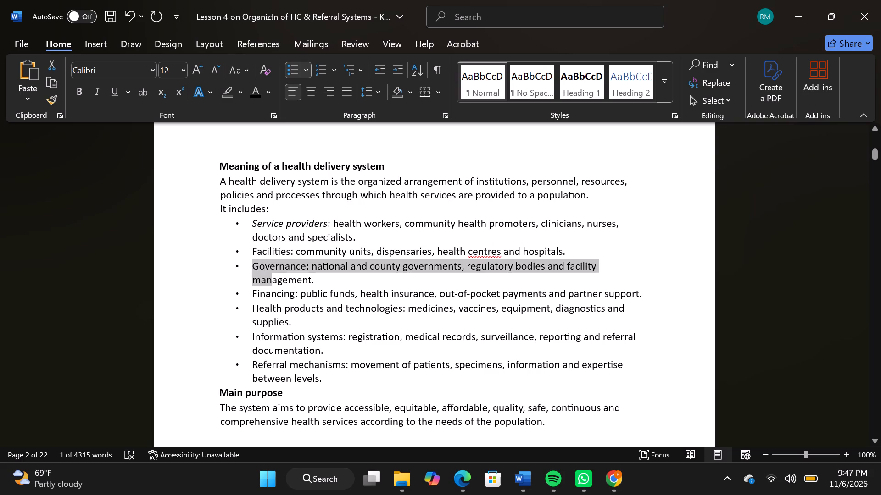
left_click_drag(273, 274, 307, 269)
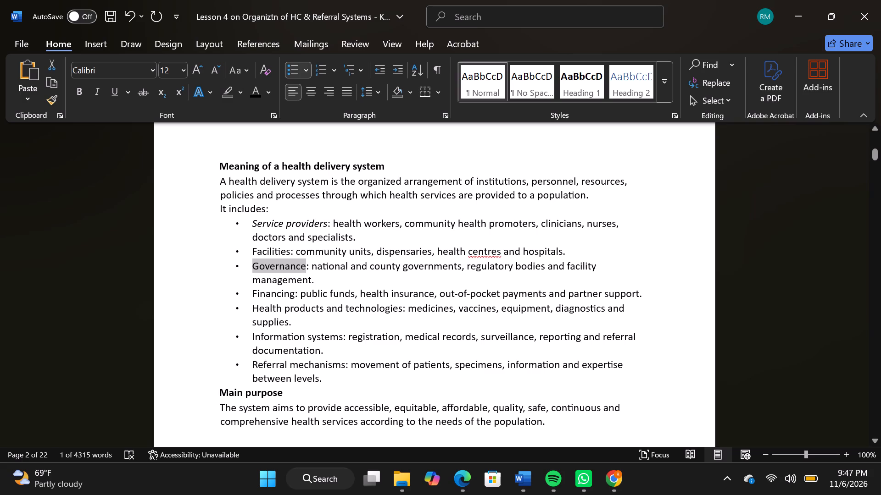
left_click_drag(291, 293, 292, 293)
left_click_drag(292, 293, 250, 290)
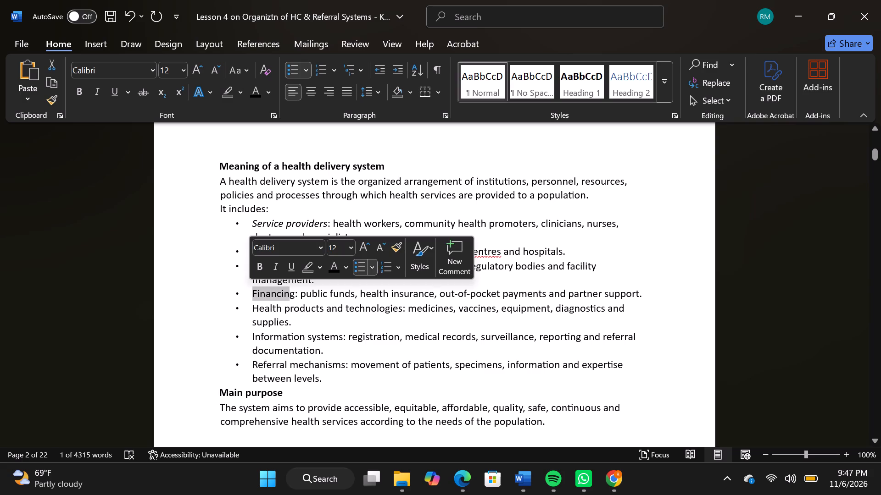
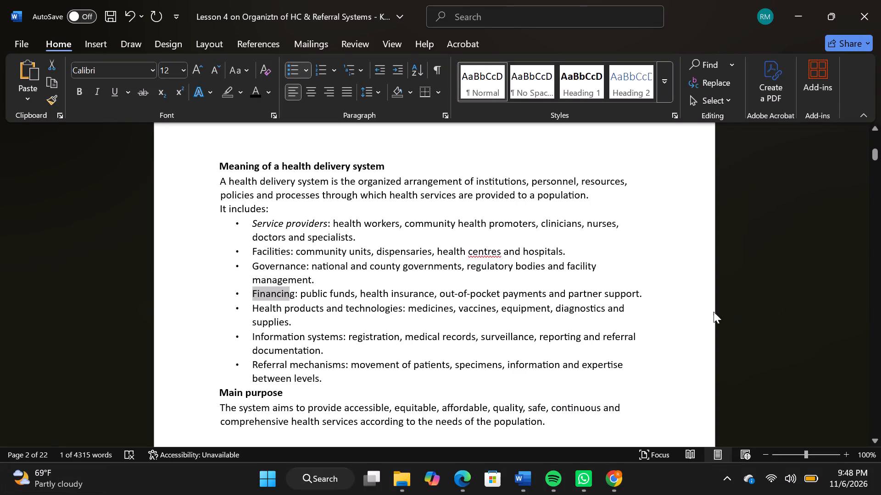
Correct the flagged word "centres" to "centers" in the "Facilities" bullet of the "It includes" list.
scroll(707, 312, "down", 2)
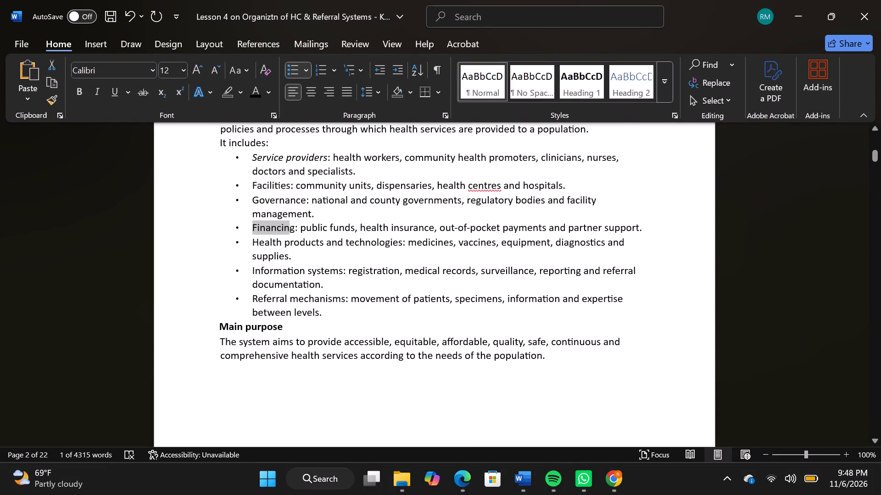
left_click(487, 182)
right_click(485, 183)
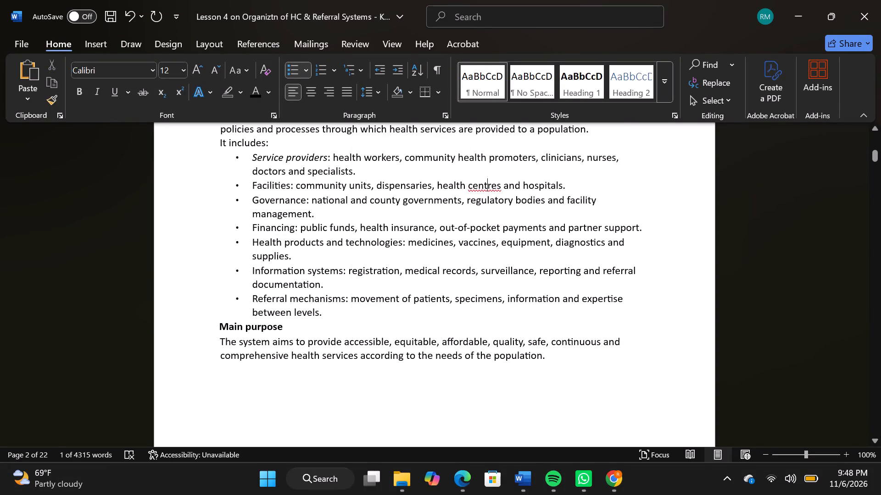
left_click(429, 138)
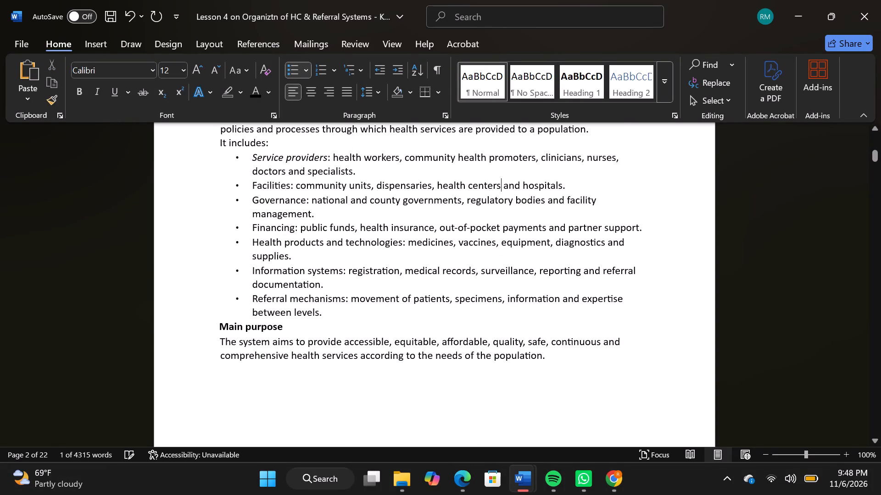
Italicize the whole paragraph under the "Main purpose" heading.
scroll(316, 235, "down", 1)
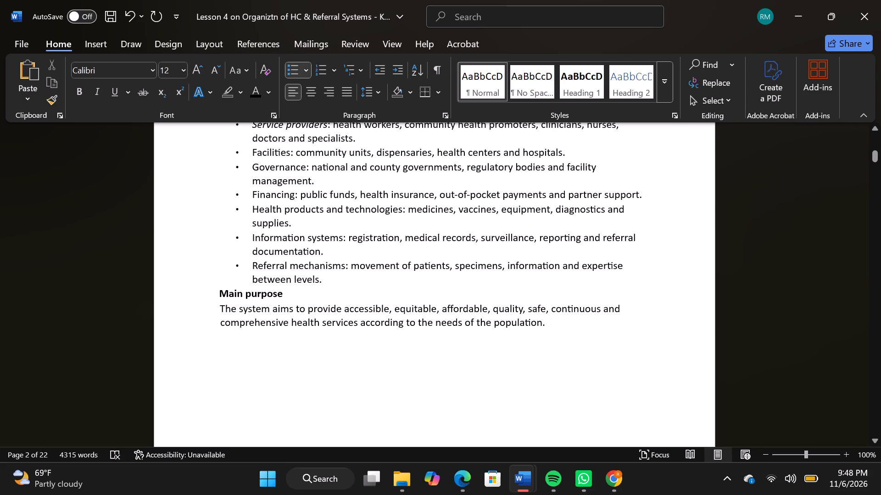
scroll(226, 297, "down", 2)
scroll(238, 228, "up", 1)
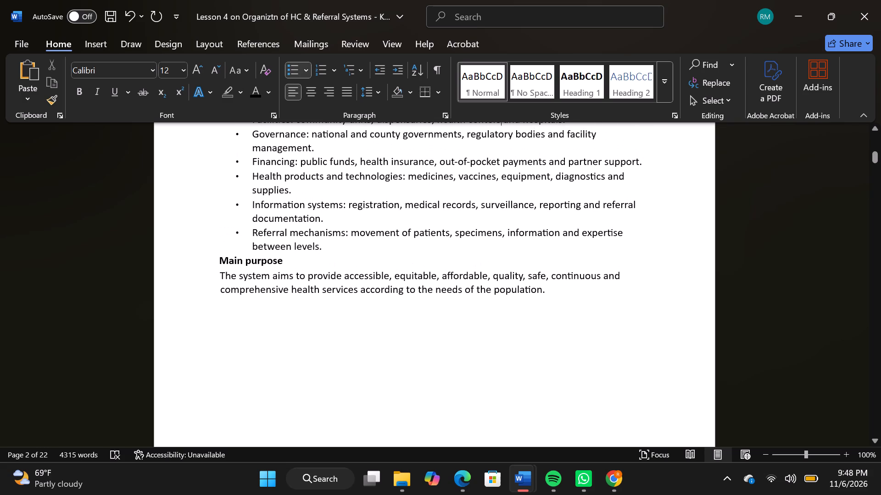
left_click_drag(206, 274, 209, 296)
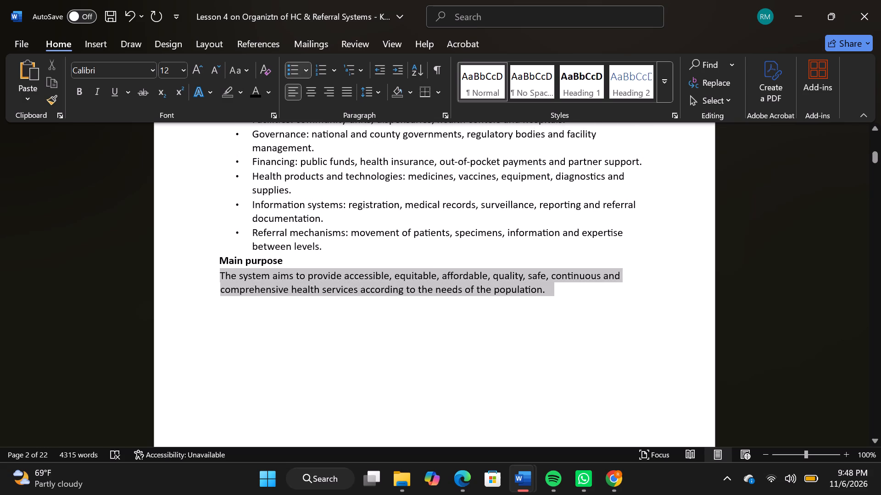
left_click_drag(209, 296, 209, 297)
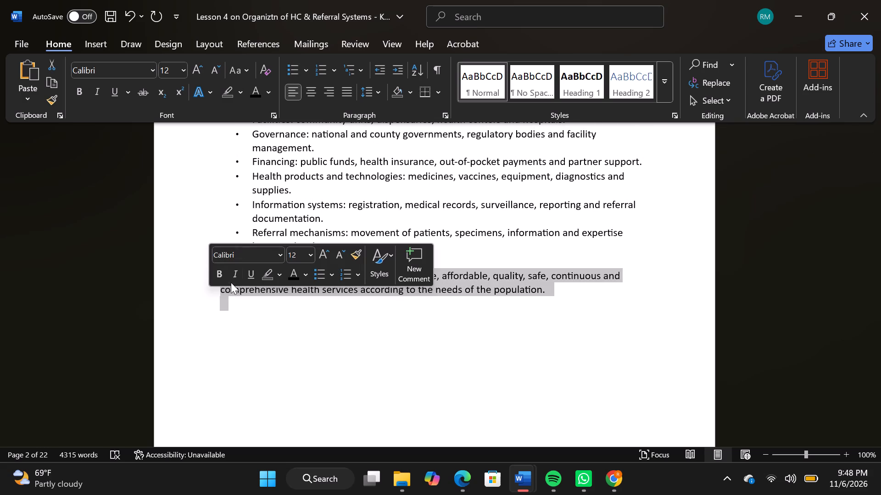
left_click(233, 278)
left_click(216, 354)
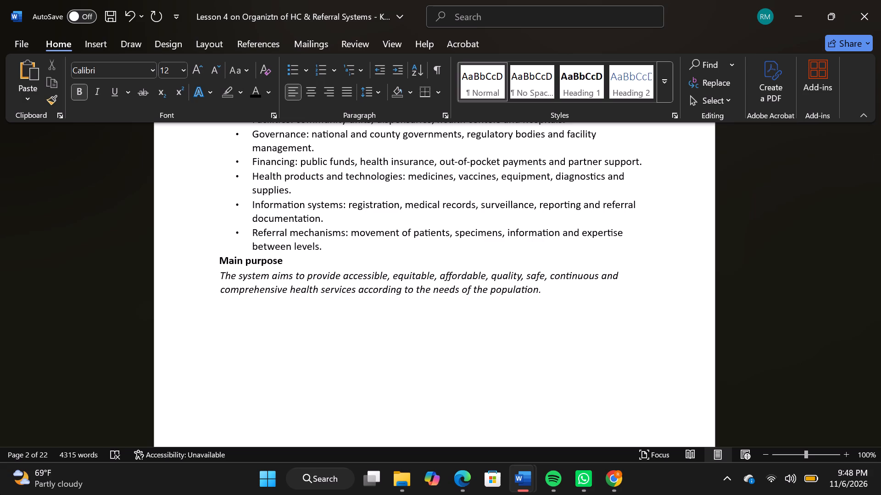
Switch to Spotify, start playing the Liked Songs playlist, and return to the Word document.
left_click(552, 487)
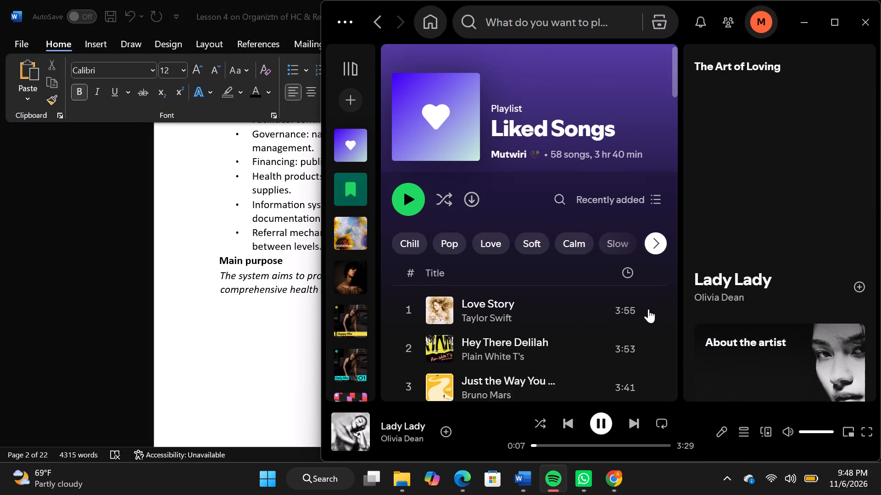
scroll(642, 315, "down", 1)
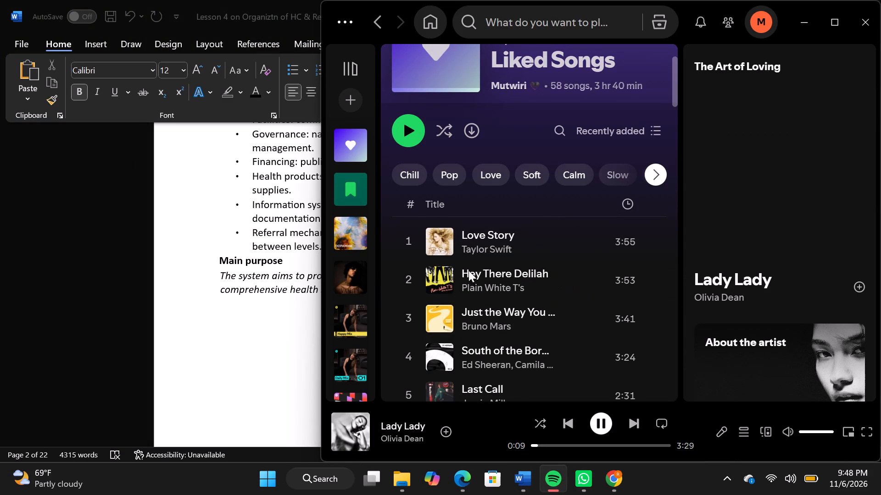
scroll(605, 242, "up", 3)
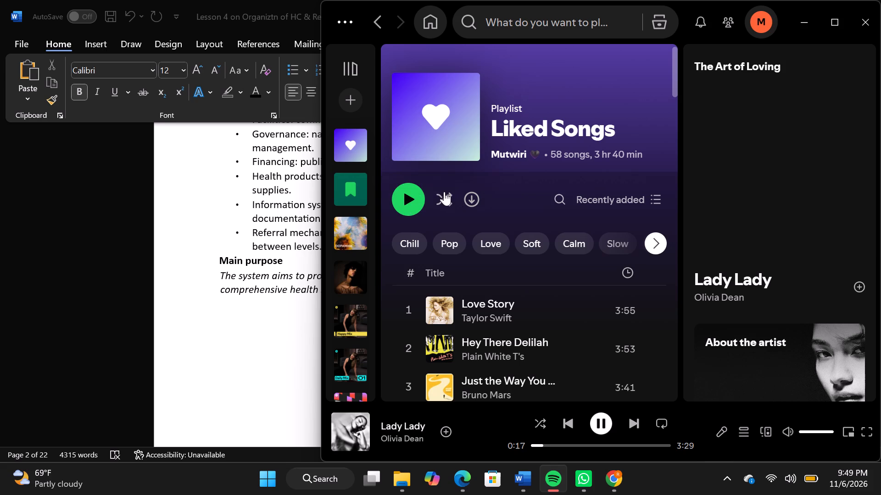
left_click(414, 190)
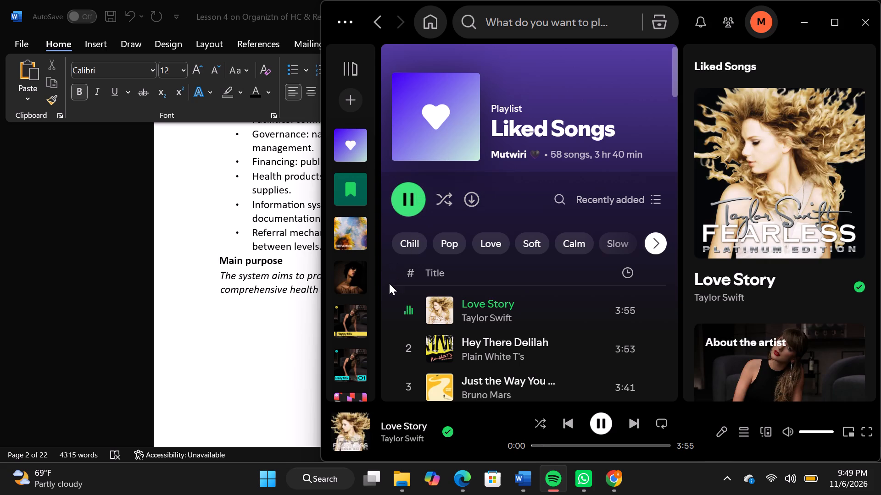
left_click(275, 321)
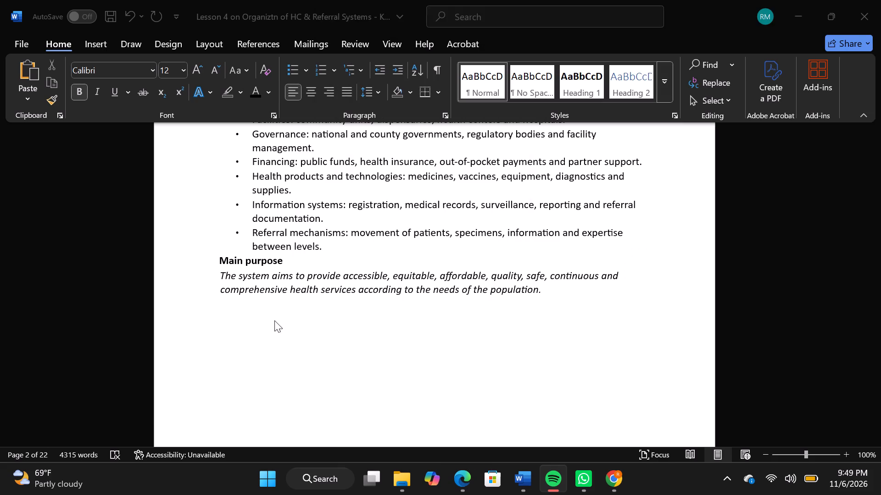
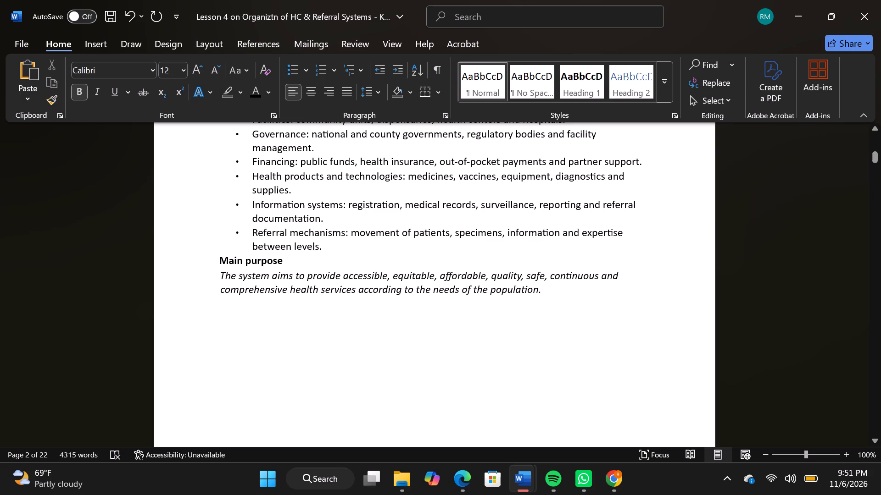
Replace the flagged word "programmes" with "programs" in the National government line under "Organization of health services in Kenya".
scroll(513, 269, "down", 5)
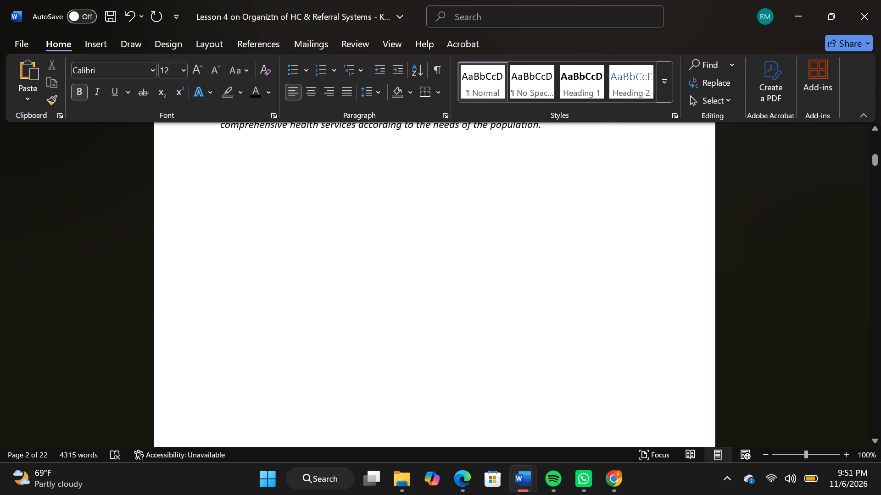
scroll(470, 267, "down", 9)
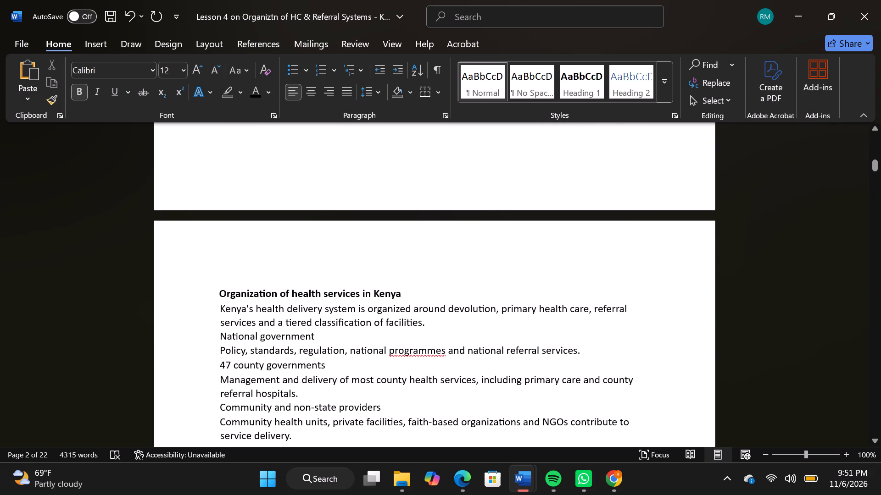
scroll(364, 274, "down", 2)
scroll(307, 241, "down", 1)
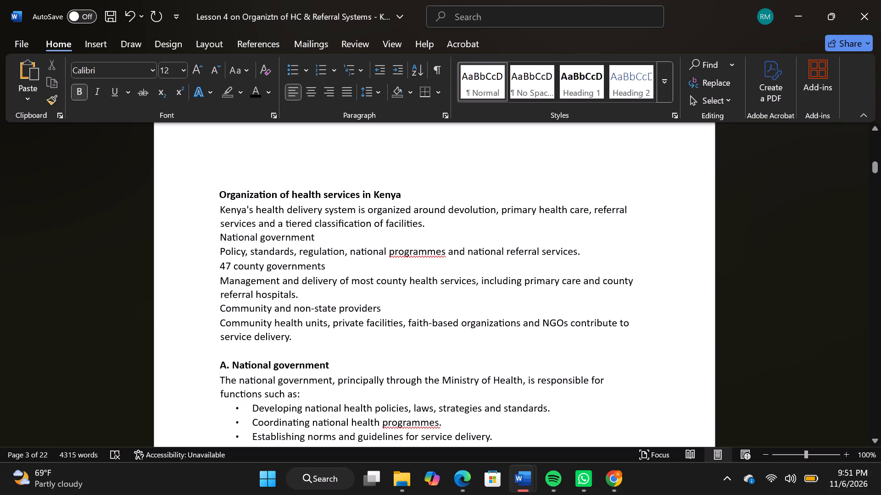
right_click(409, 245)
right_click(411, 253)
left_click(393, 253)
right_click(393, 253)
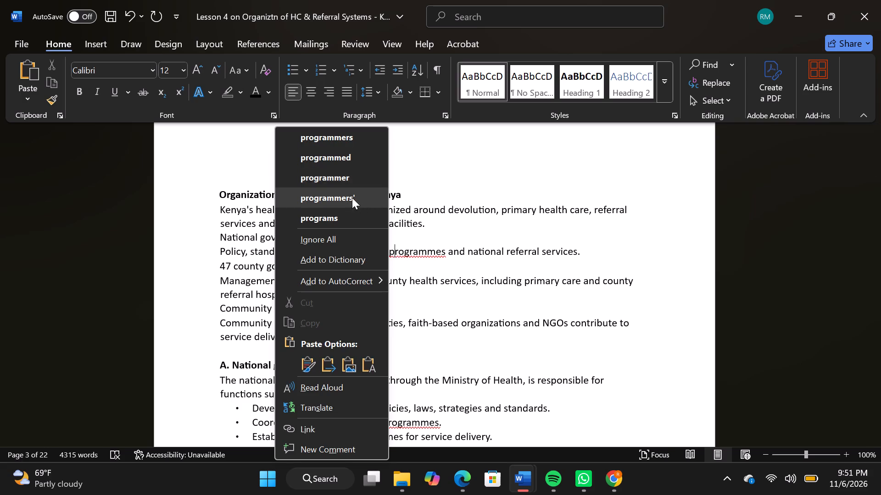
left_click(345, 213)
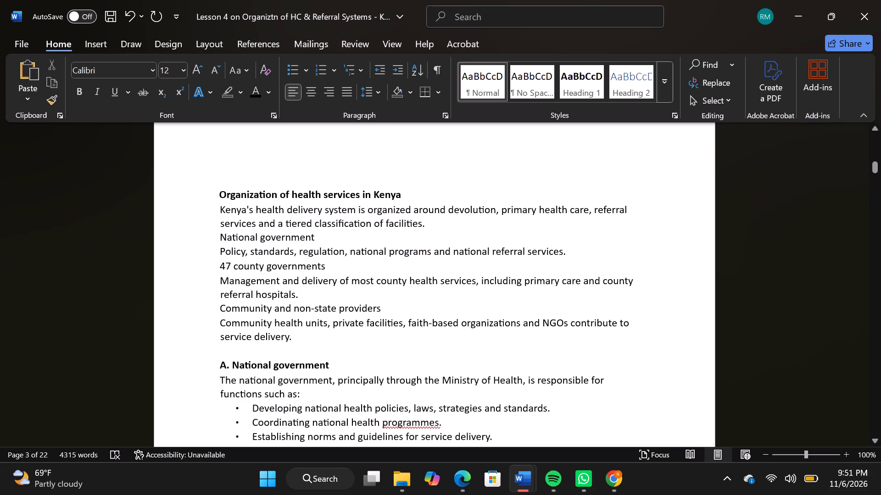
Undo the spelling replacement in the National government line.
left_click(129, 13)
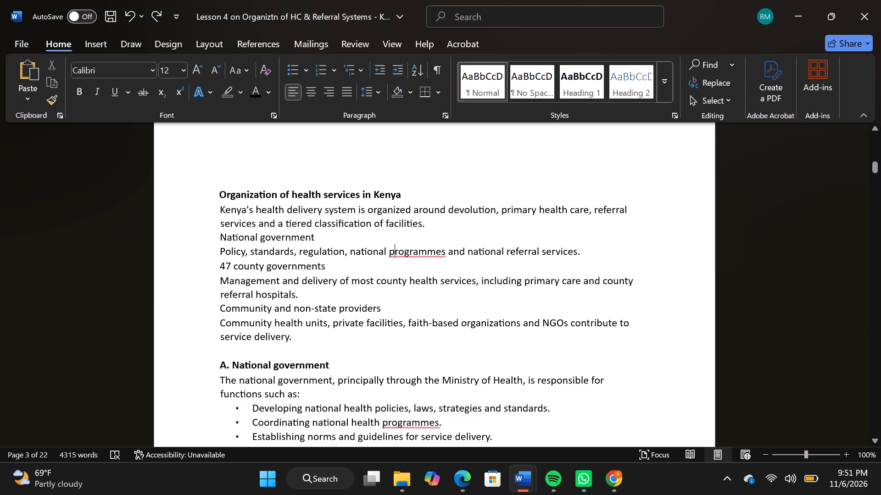
Review the page 3 text on national and county governments, checking remaining flagged words and layout.
scroll(362, 279, "down", 1)
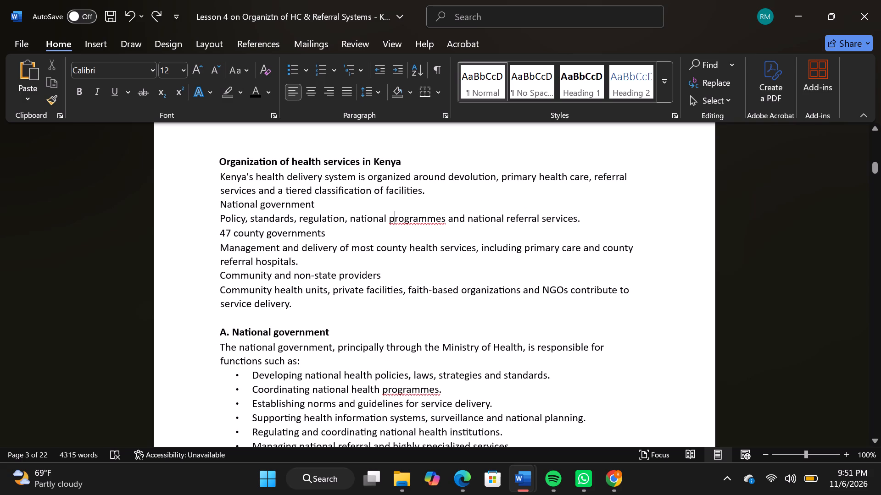
scroll(227, 260, "down", 1)
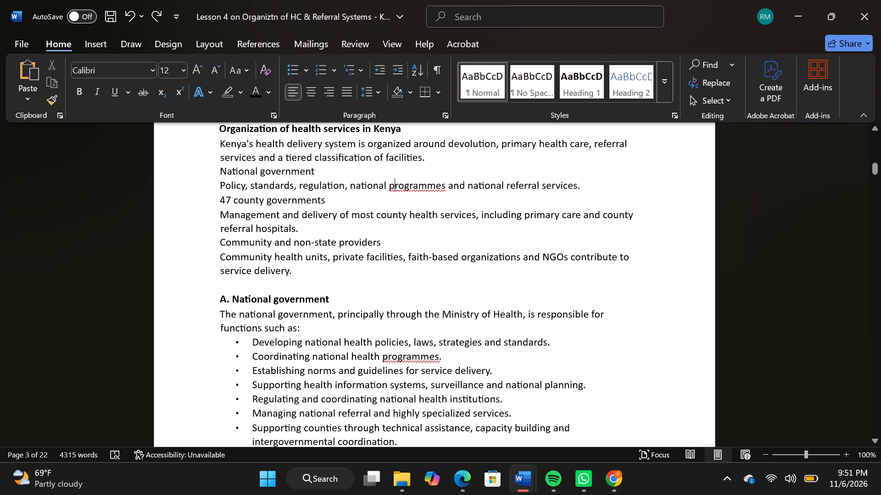
scroll(235, 240, "down", 7)
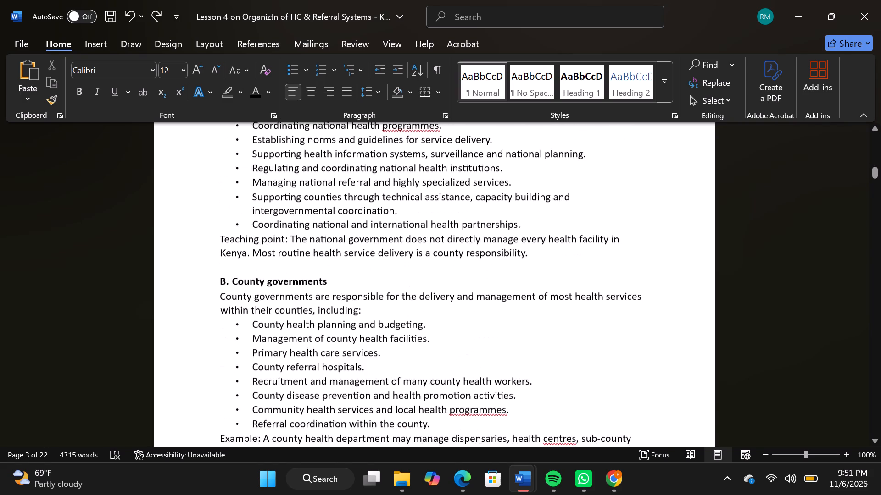
scroll(234, 247, "down", 19)
scroll(234, 247, "down", 6)
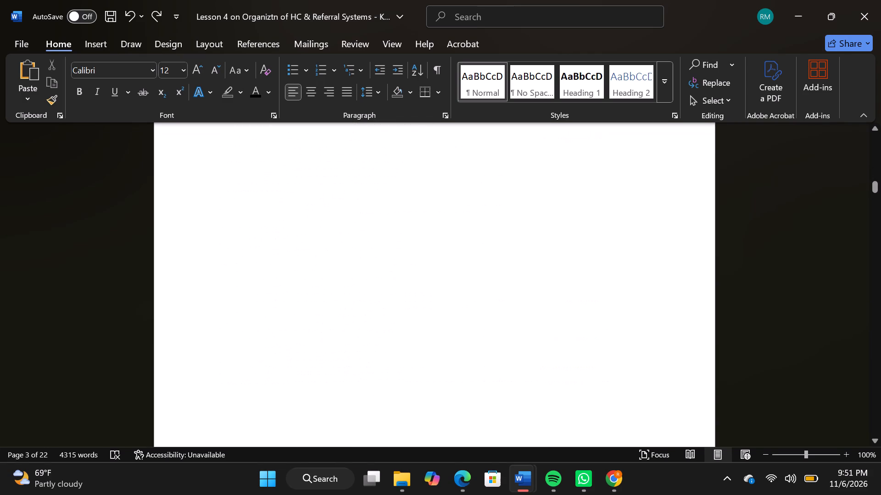
scroll(234, 247, "down", 11)
scroll(234, 247, "up", 19)
scroll(234, 247, "up", 13)
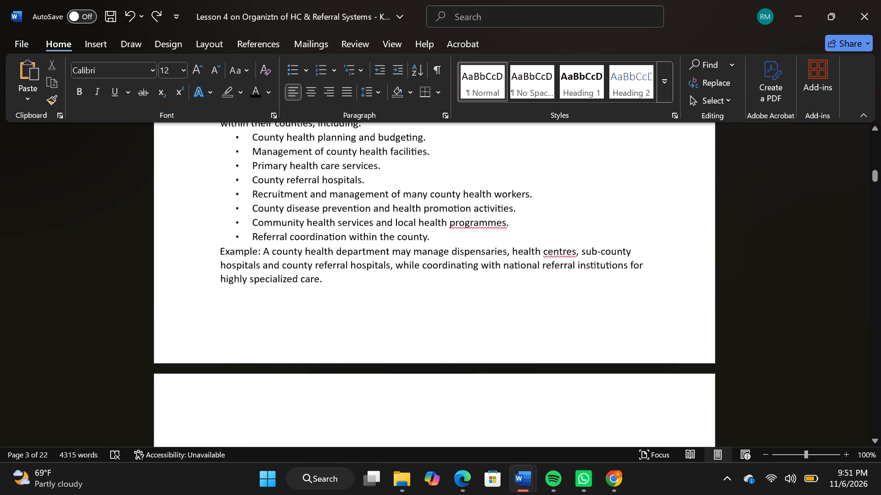
scroll(234, 247, "up", 11)
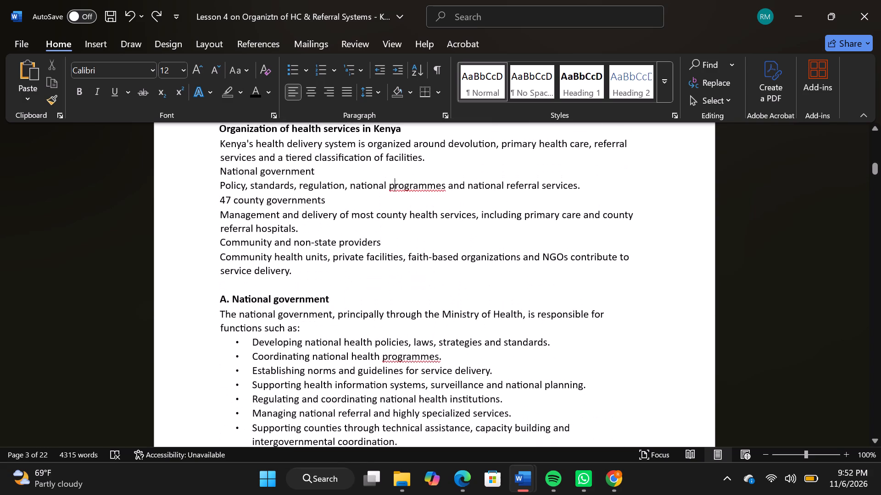
scroll(234, 247, "up", 3)
scroll(234, 247, "down", 2)
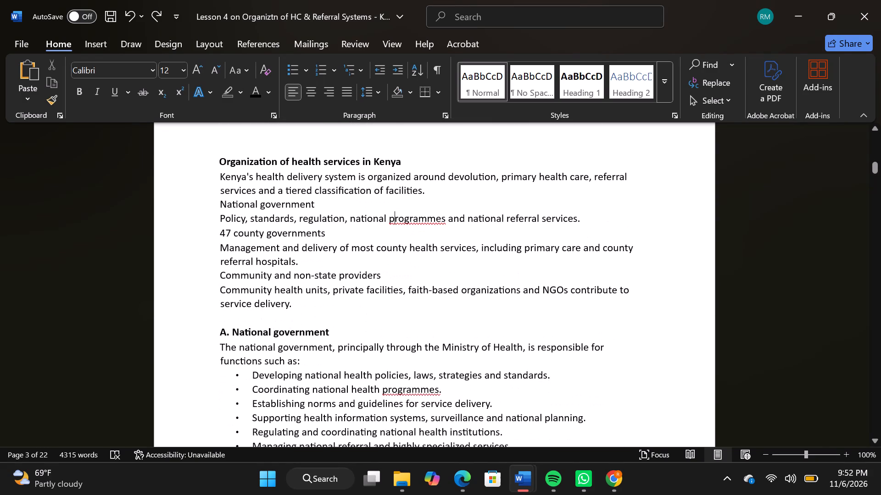
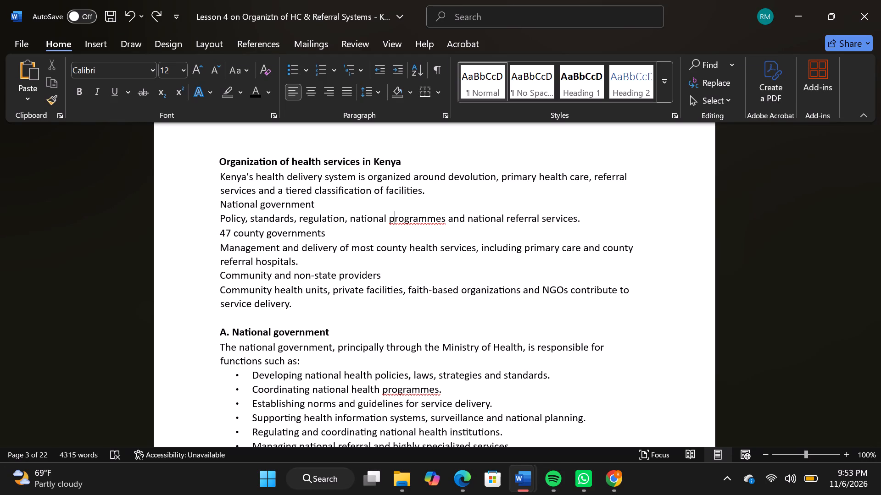
Underline "the Ministry of Health," in the opening sentence under "A. National government".
scroll(284, 297, "down", 2)
left_click_drag(427, 287, 496, 285)
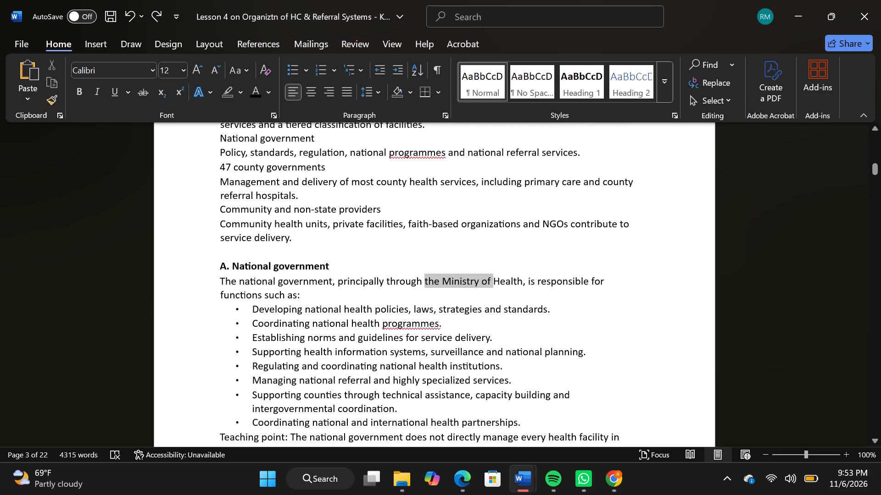
left_click_drag(496, 285, 526, 286)
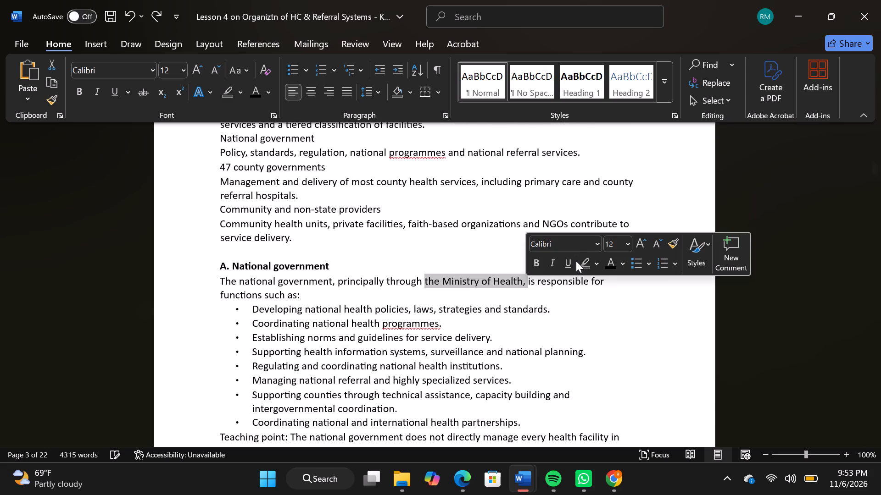
left_click(563, 261)
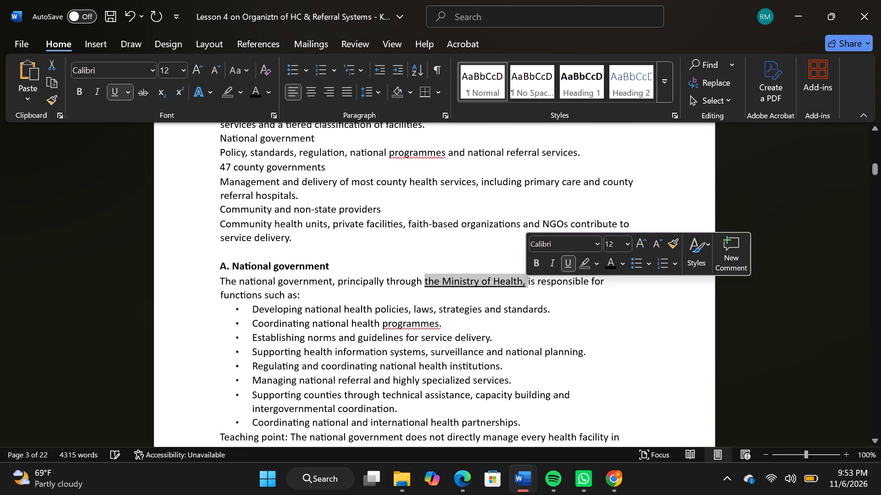
Check the spelling suggestions for "programmes" in the "Coordinating national health programmes" bullet.
scroll(282, 307, "down", 1)
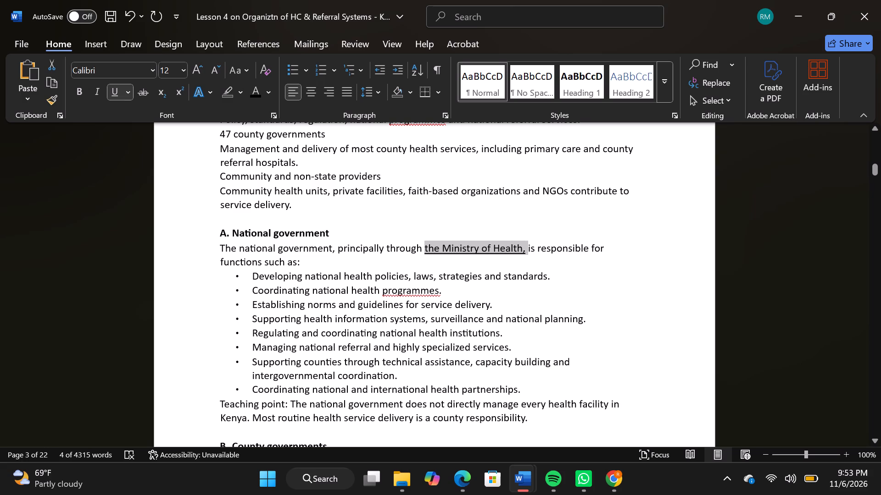
left_click(387, 295)
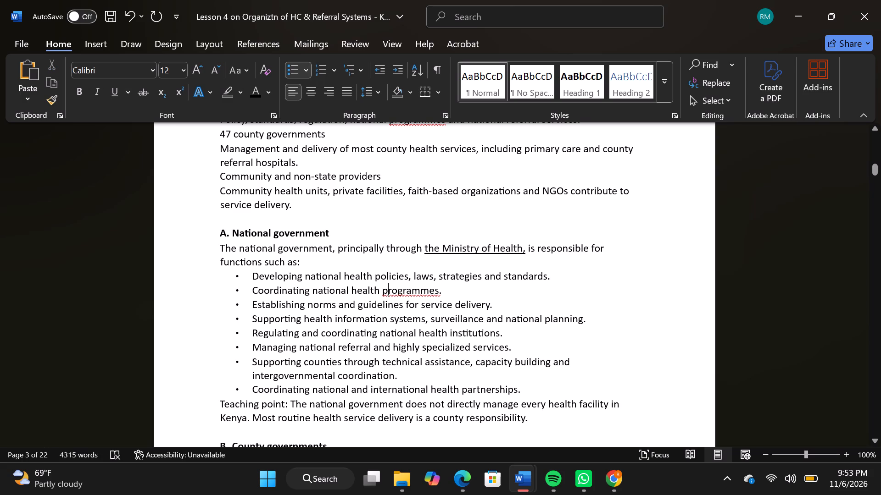
left_click_drag(381, 292, 434, 294)
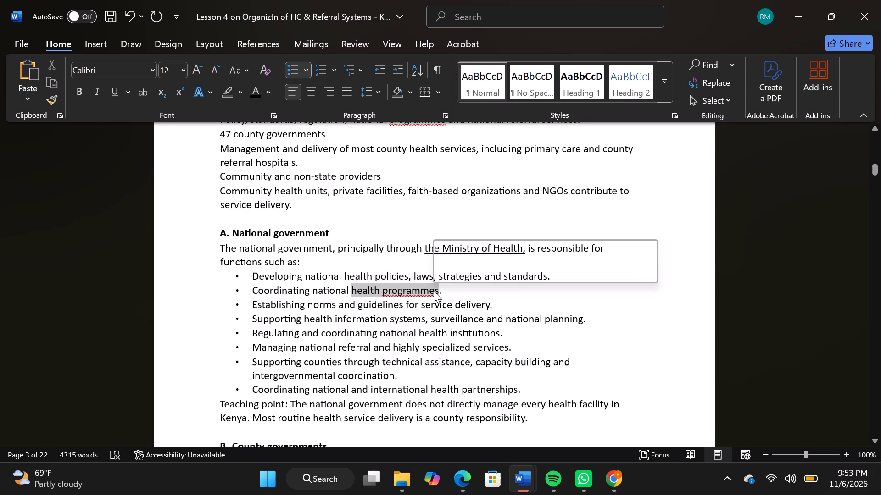
left_click(418, 290)
right_click(418, 288)
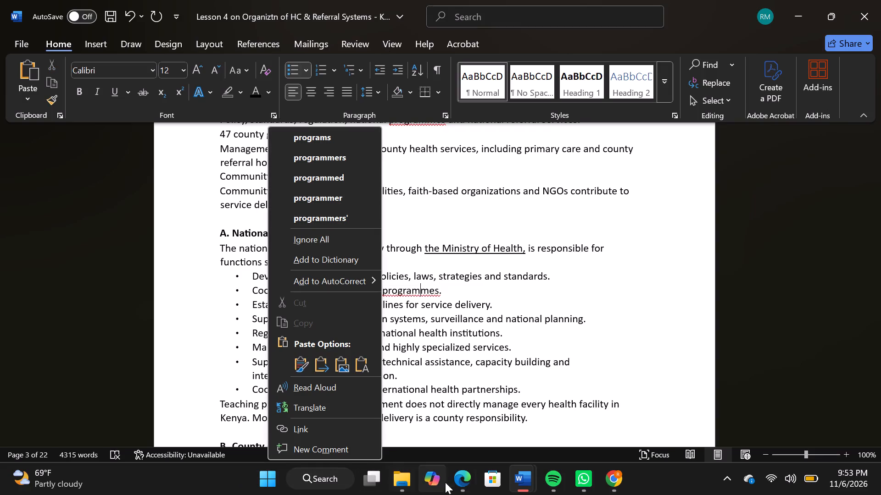
Switch to Microsoft Edge and search the web in a new tab for "differentiate btn program and programme".
left_click(457, 482)
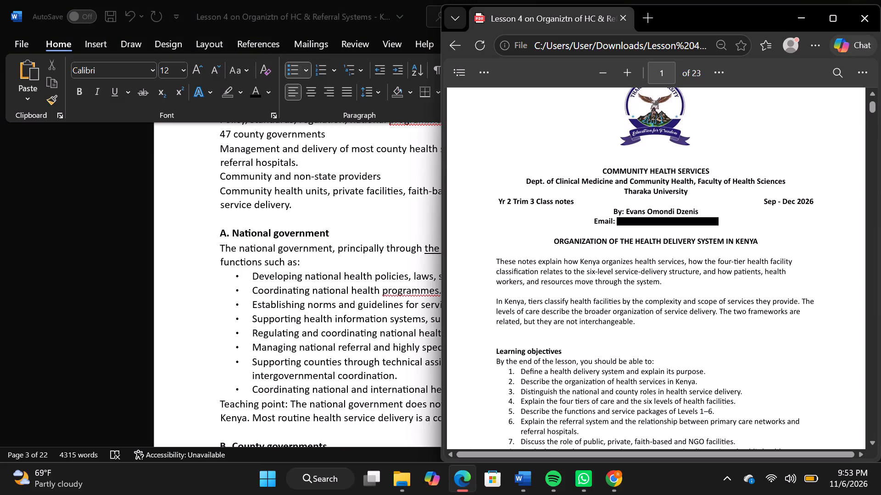
left_click(644, 16)
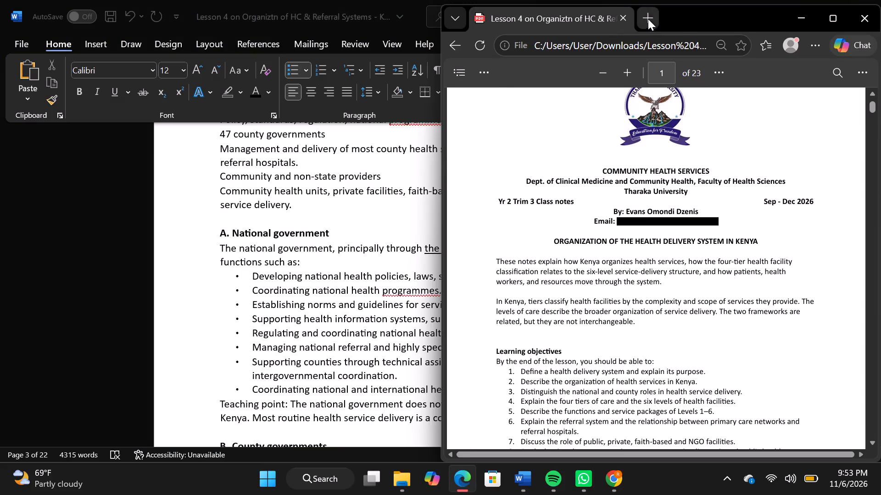
left_click(609, 49)
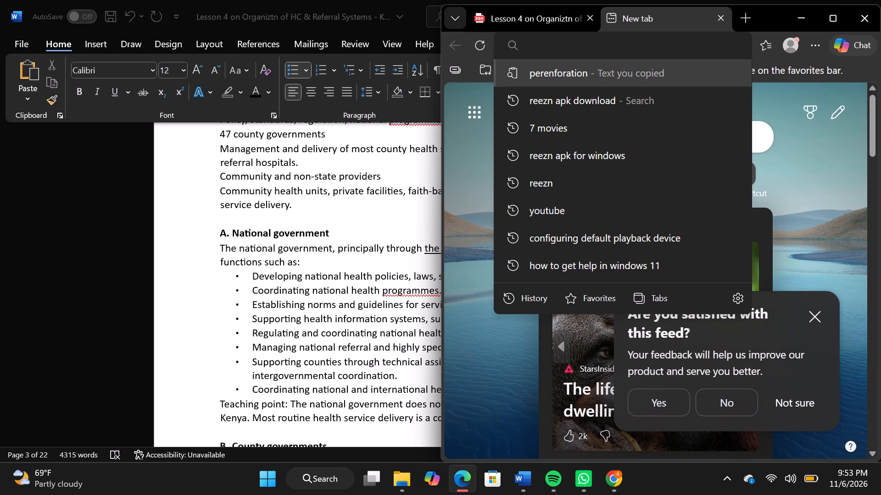
left_click(540, 41)
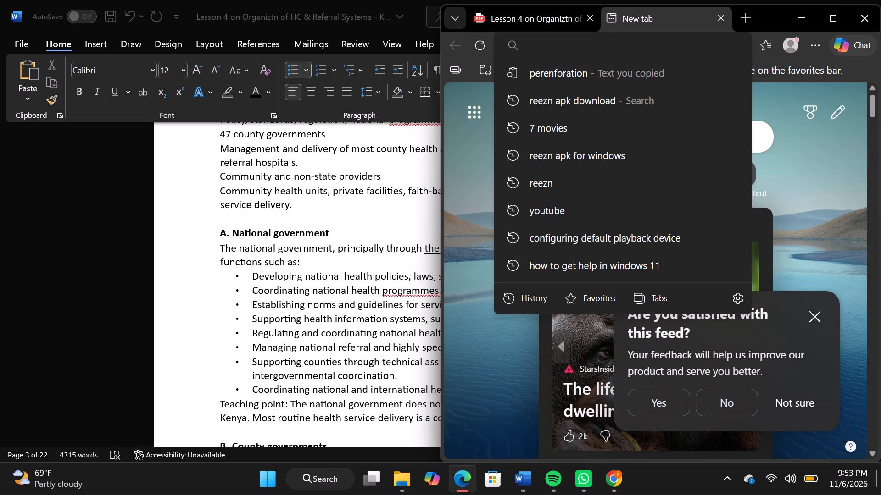
type("diff")
type("er")
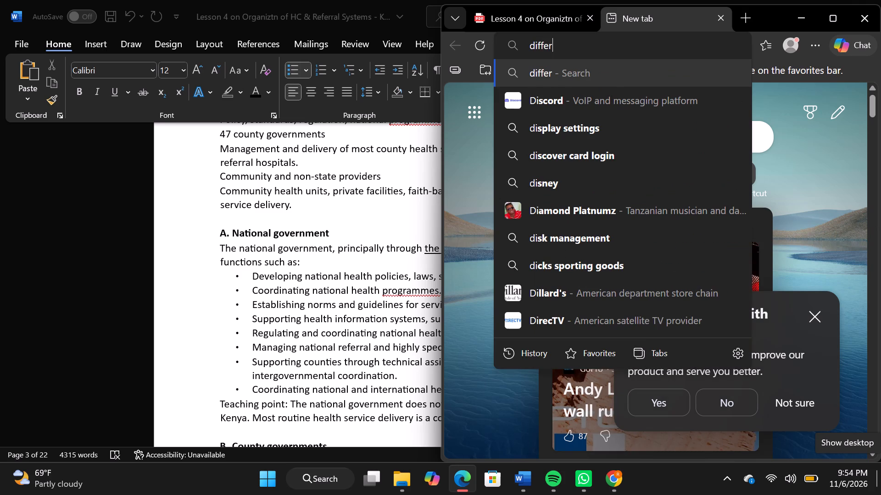
key("e")
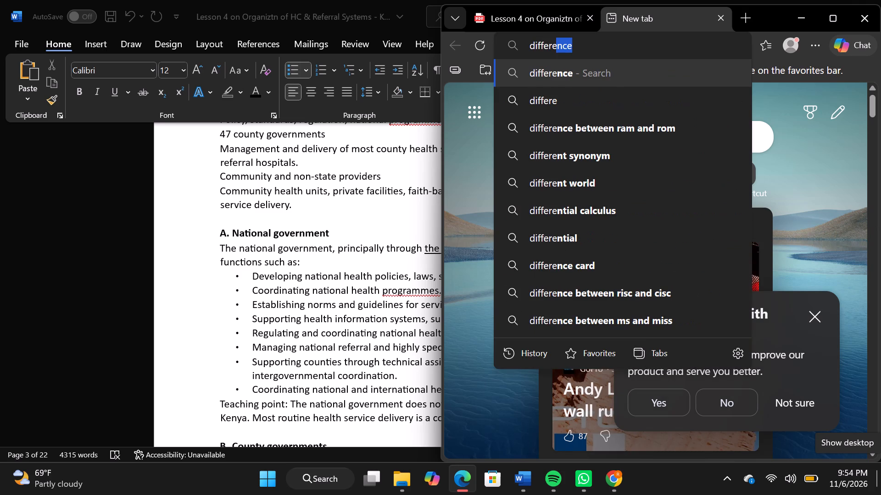
type("nti")
key("a")
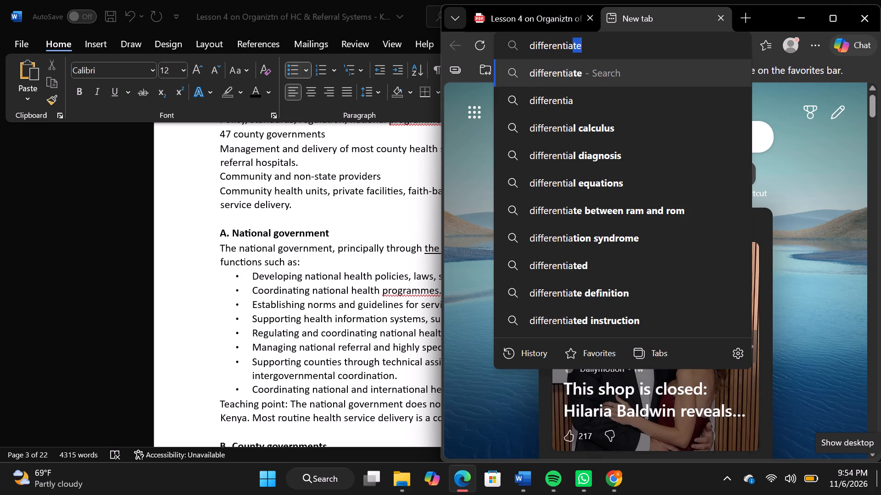
type("te")
key("space")
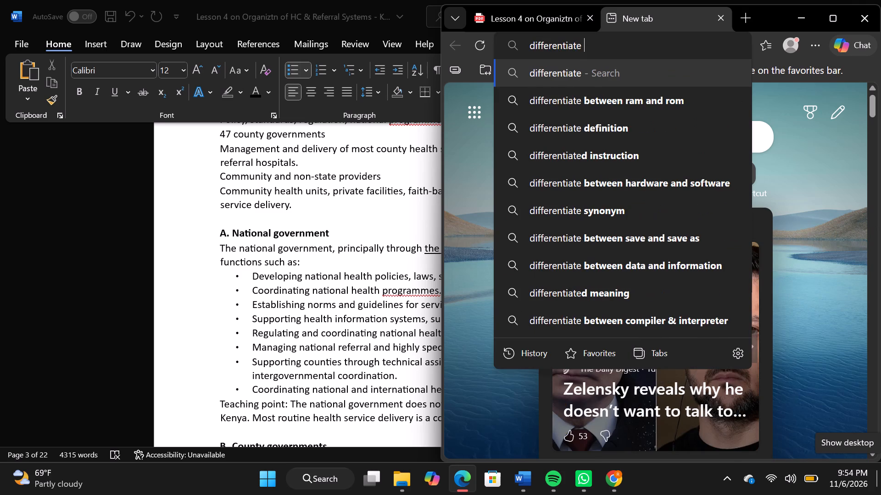
type("btn")
key("space")
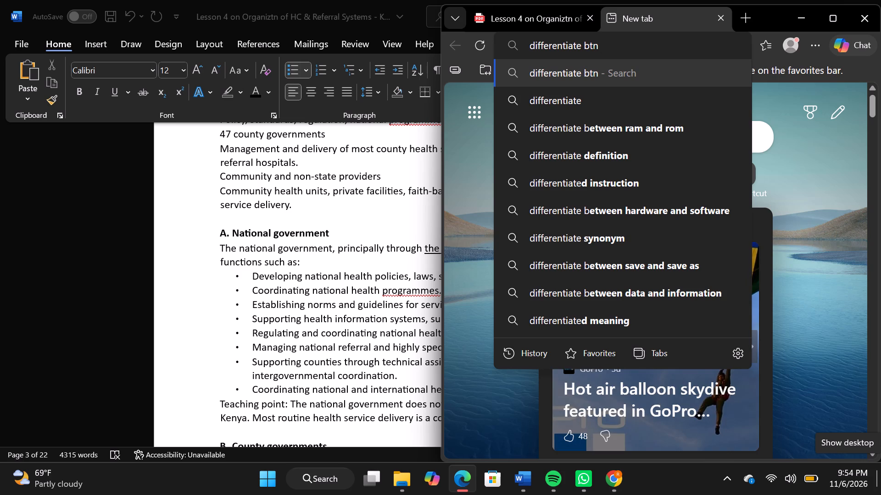
type("prog")
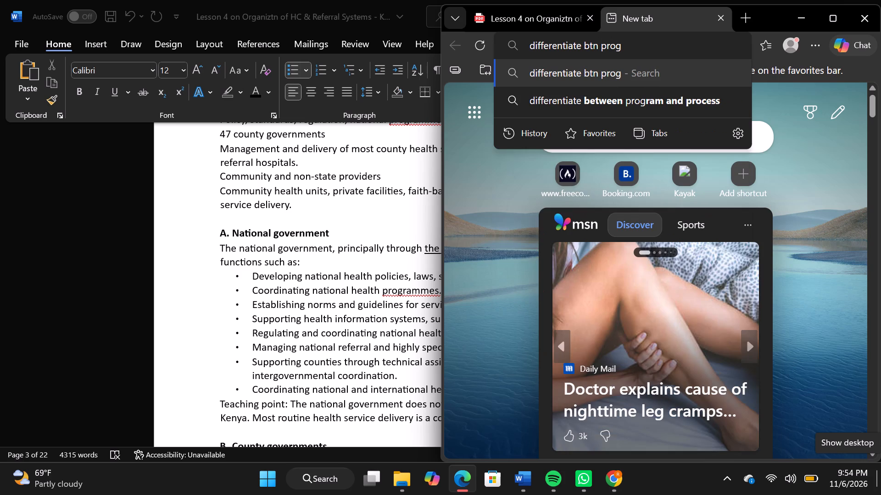
type("ram")
key("space")
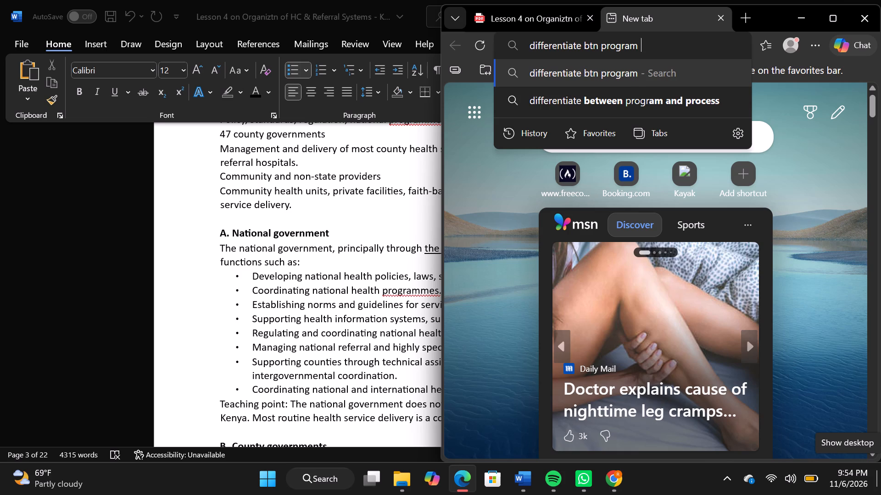
type("and")
key("space")
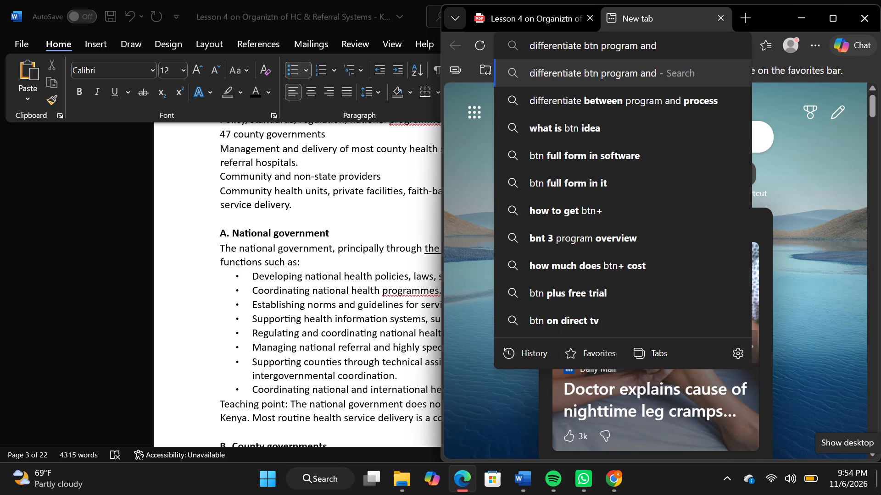
type("pro")
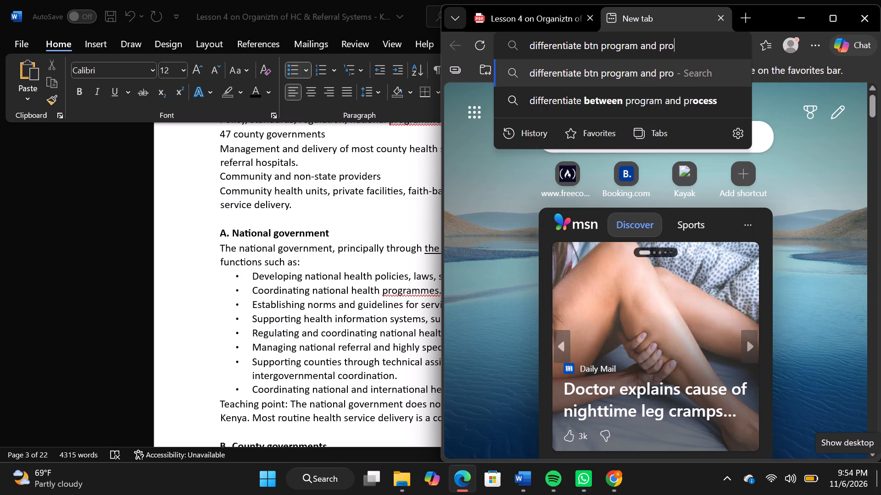
type("gramme")
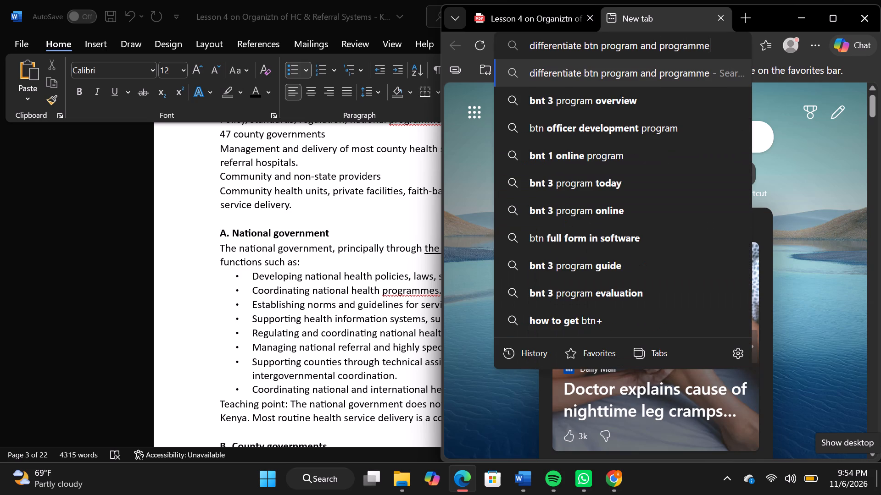
key("Return")
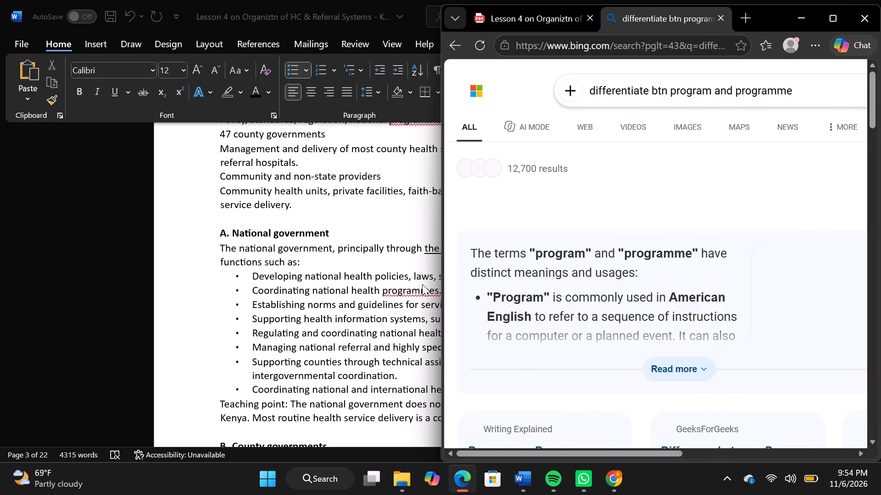
Read the full search answer on program versus programme, dismissing the sign-in prompt, open its Writing Explained source, and close the browser.
scroll(563, 266, "down", 2)
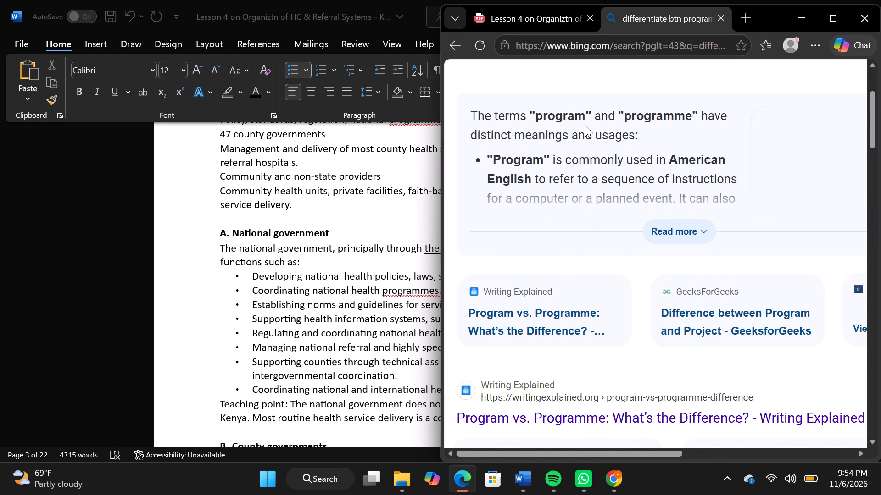
left_click(684, 239)
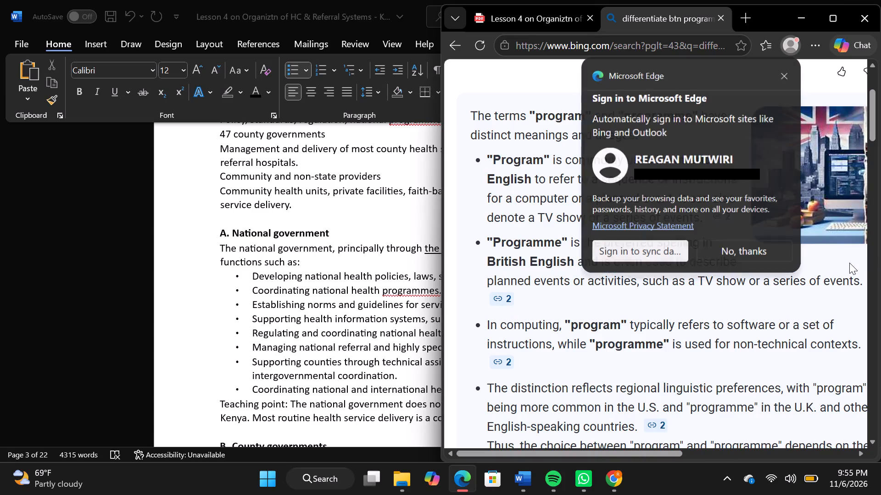
left_click(490, 251)
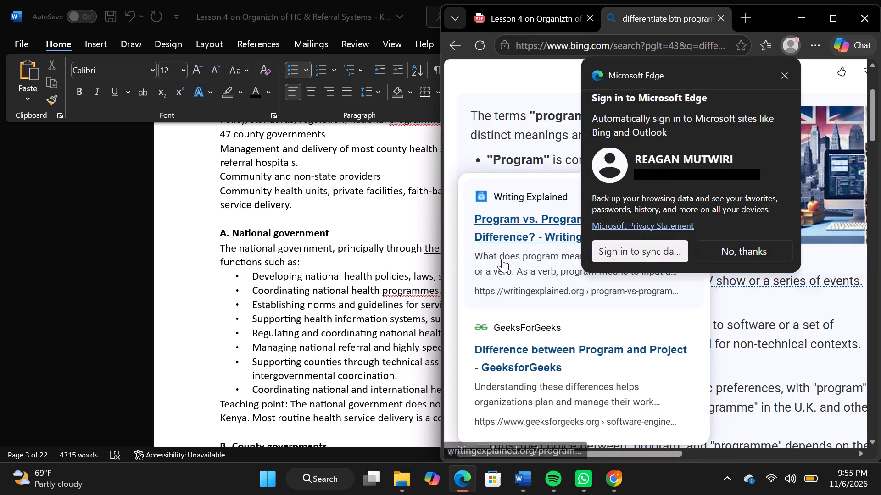
left_click(786, 72)
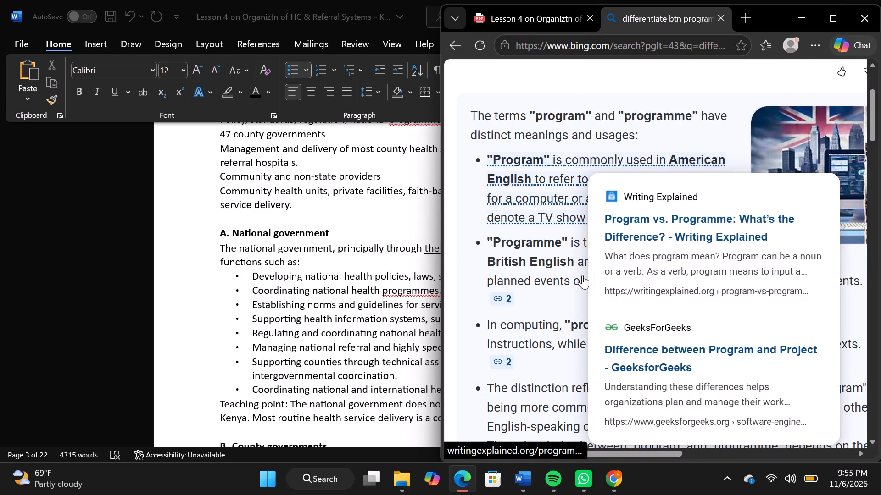
left_click(558, 283)
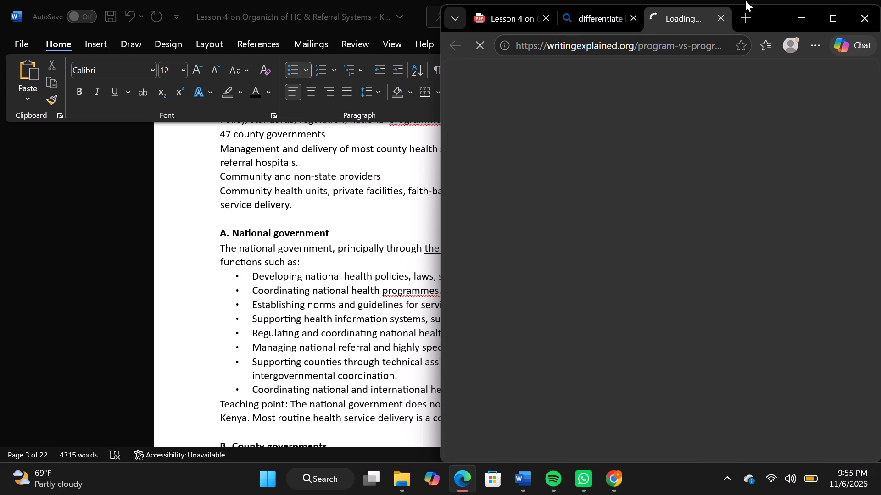
left_click(875, 18)
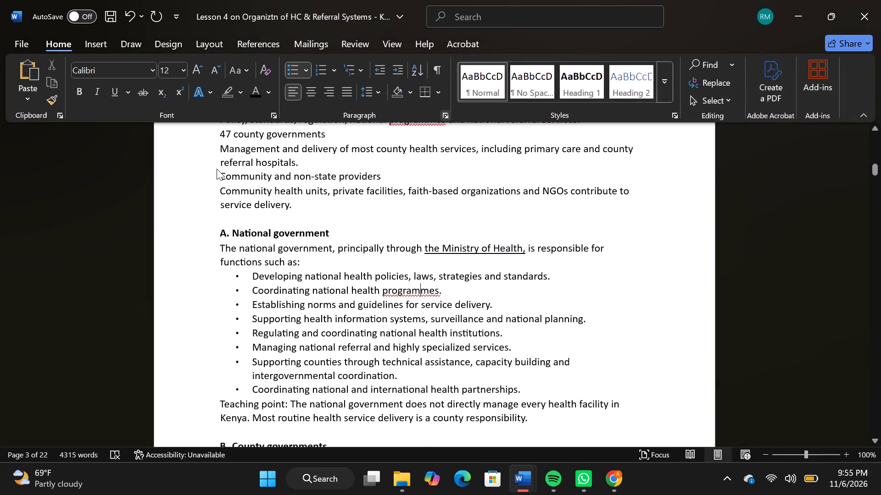
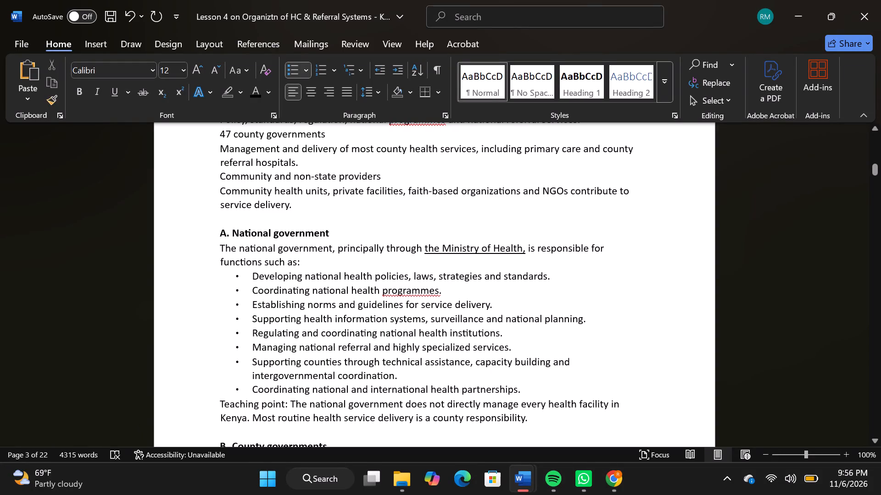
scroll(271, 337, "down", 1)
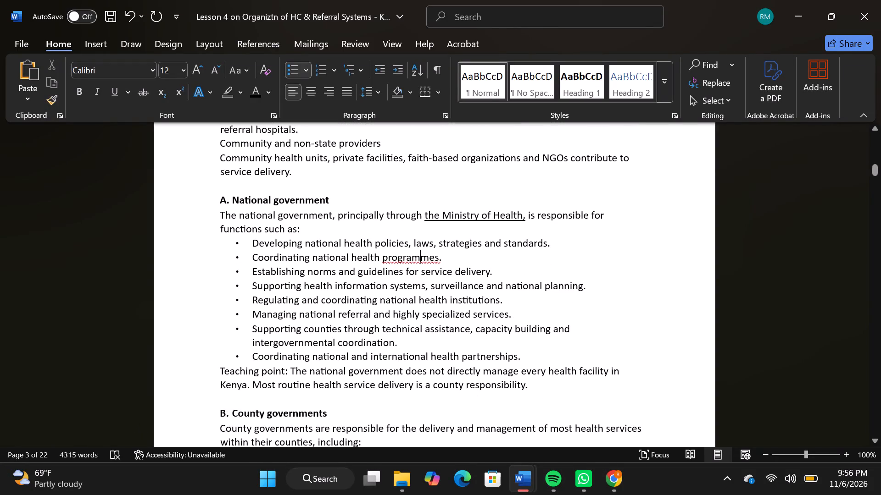
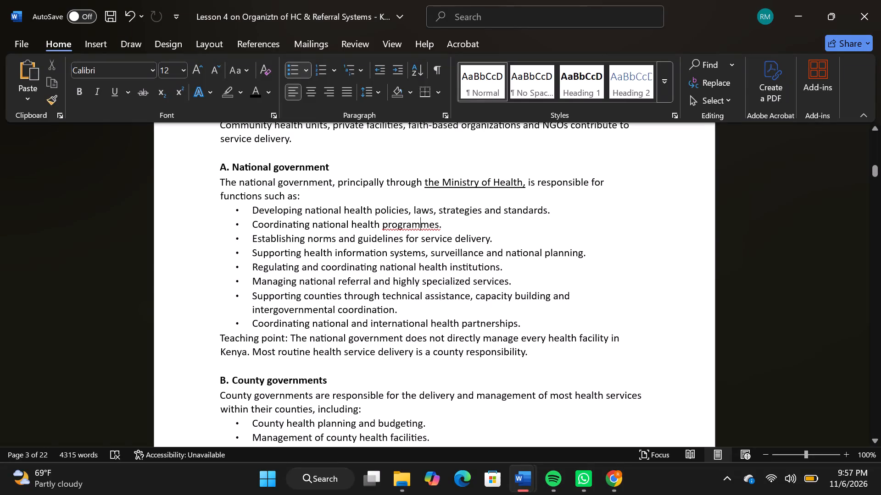
Review the converted notes from the National government section through the County governments section.
scroll(404, 338, "down", 1)
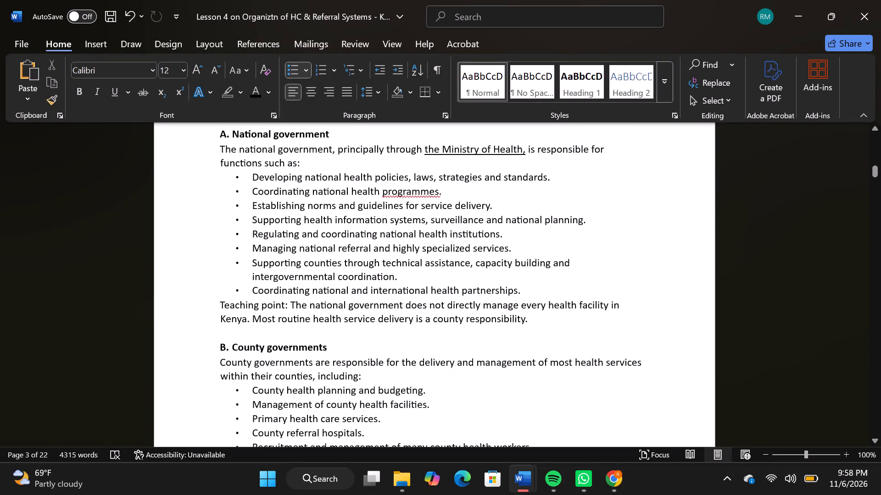
scroll(335, 280, "down", 4)
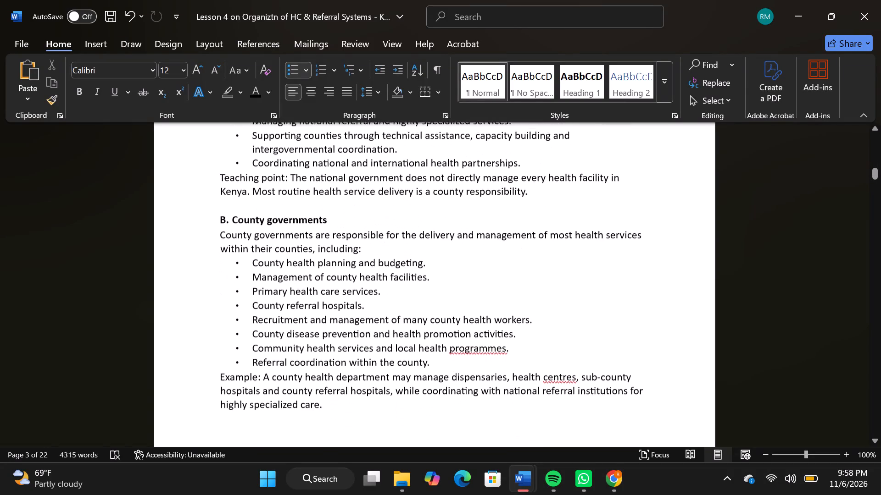
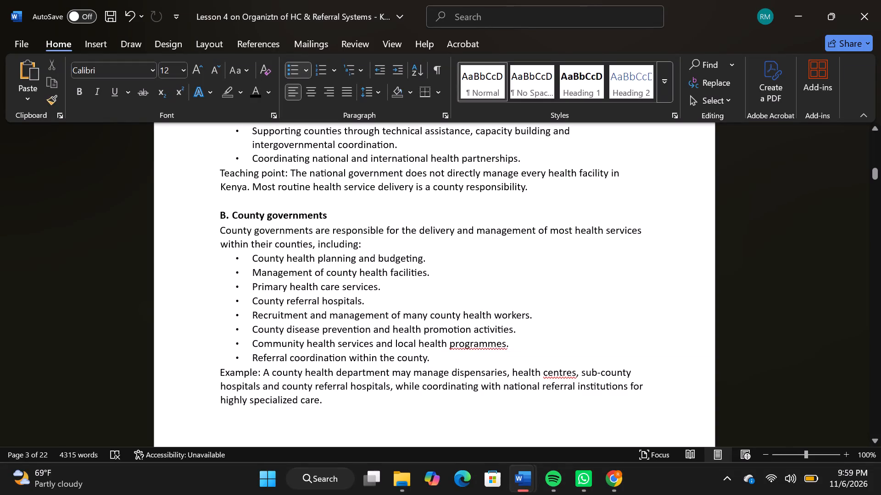
Colour all the bullet points under "B. County governments" dark red, from County health planning through Referral coordination within the county.
left_click_drag(202, 256, 190, 360)
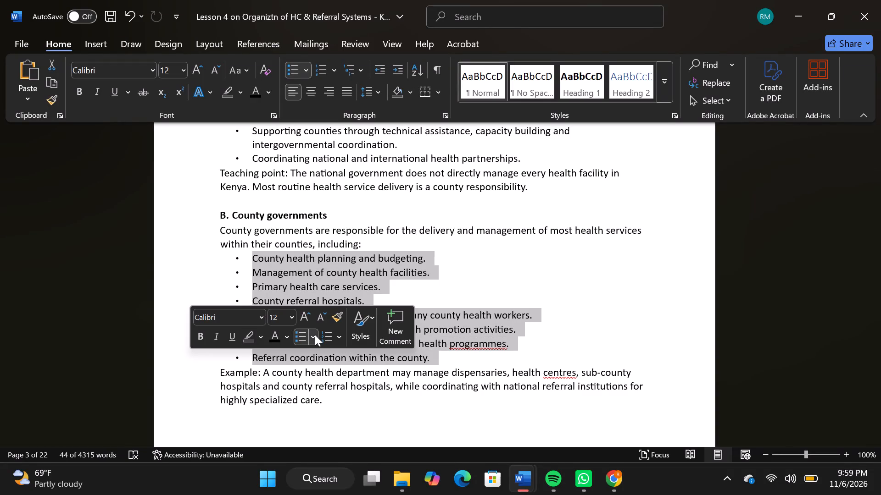
left_click(340, 310)
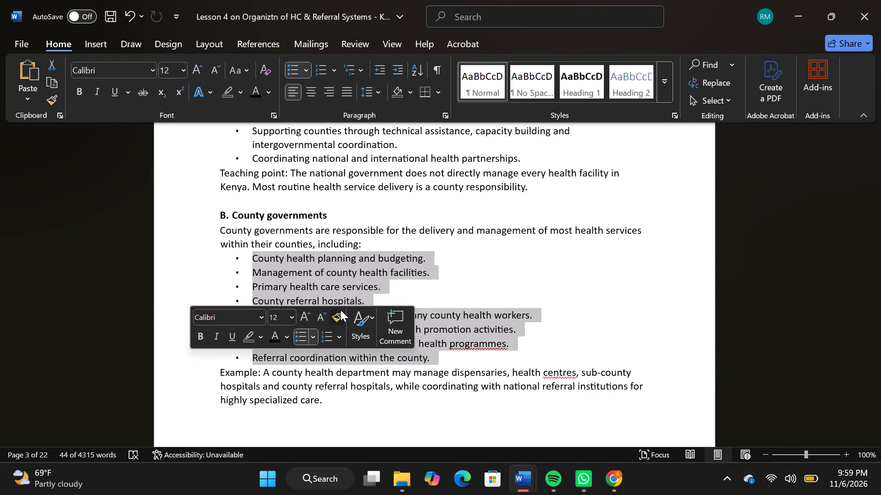
left_click(337, 314)
left_click(258, 94)
left_click(270, 93)
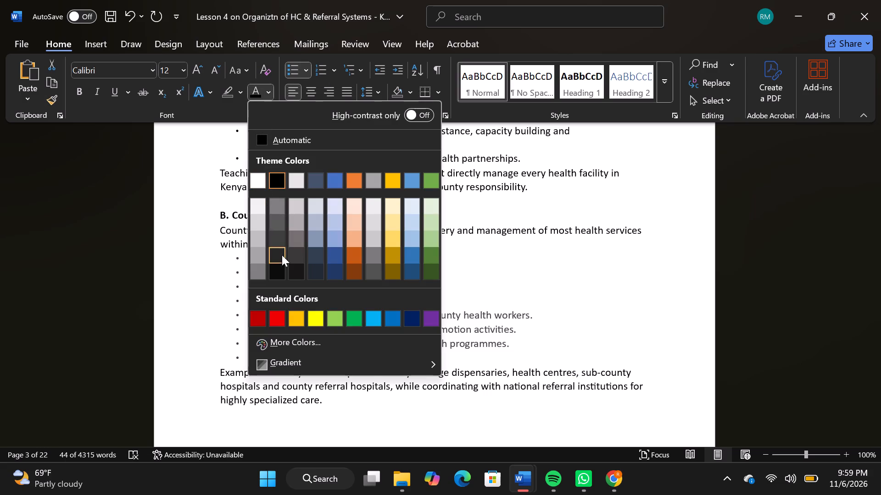
left_click(263, 314)
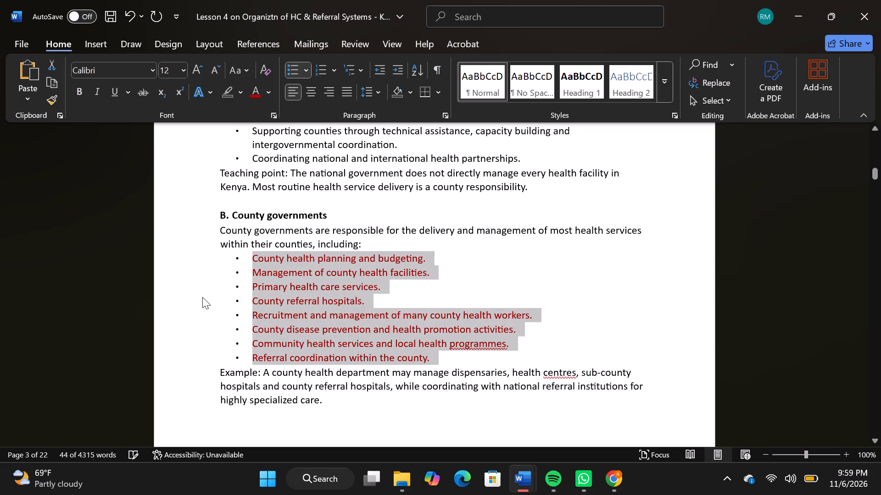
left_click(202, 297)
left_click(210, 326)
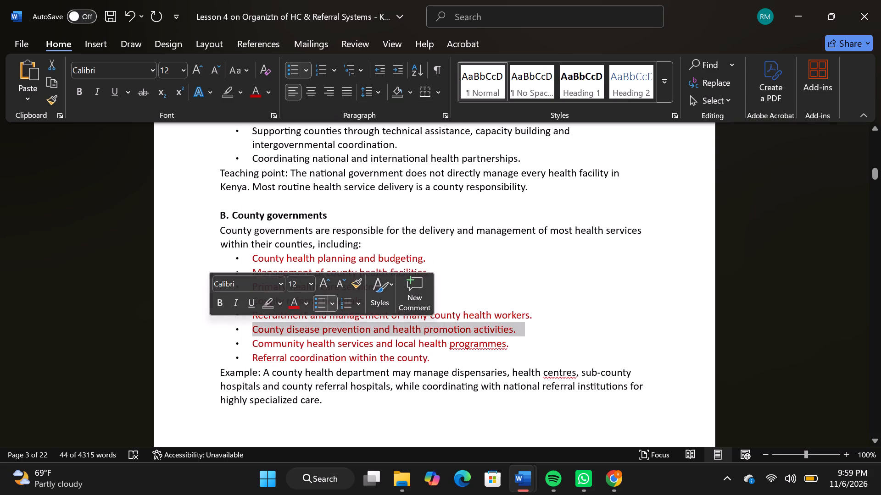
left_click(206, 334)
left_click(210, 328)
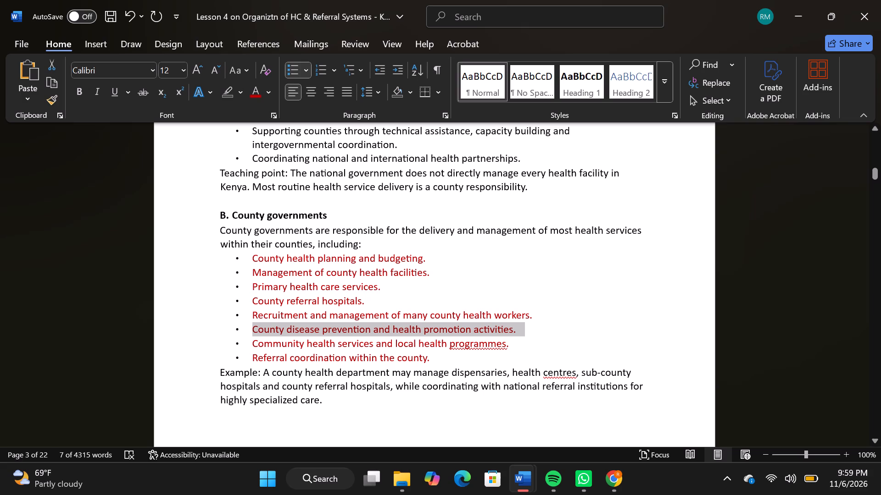
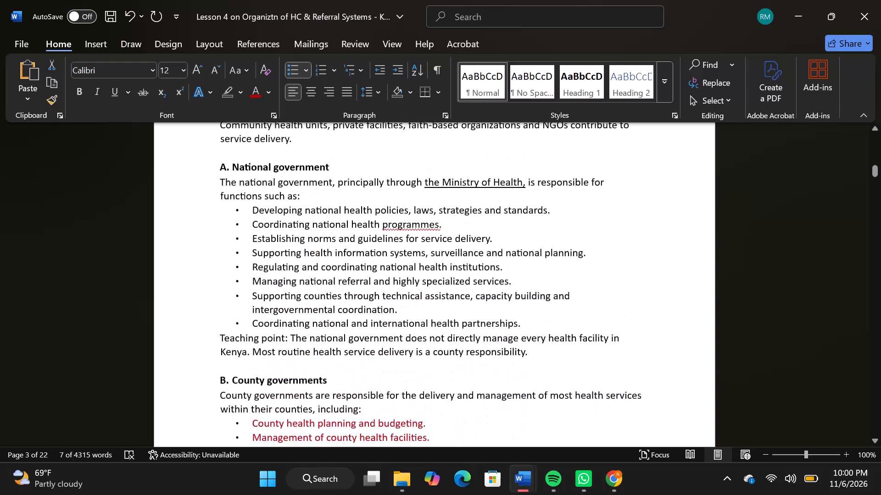
Review the notes from the title page through the "B. County governments" section, checking the content and the formatting applied so far.
scroll(429, 211, "up", 5)
scroll(428, 209, "up", 20)
scroll(428, 209, "up", 9)
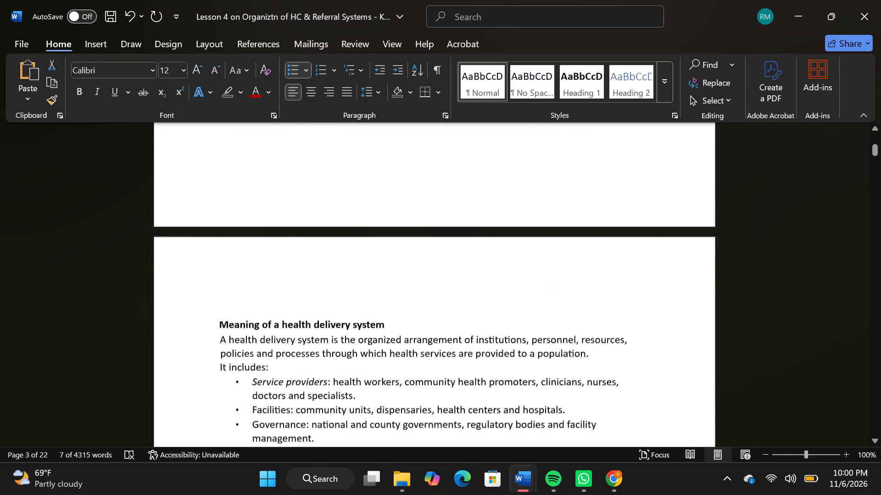
scroll(426, 209, "up", 20)
scroll(426, 209, "up", 4)
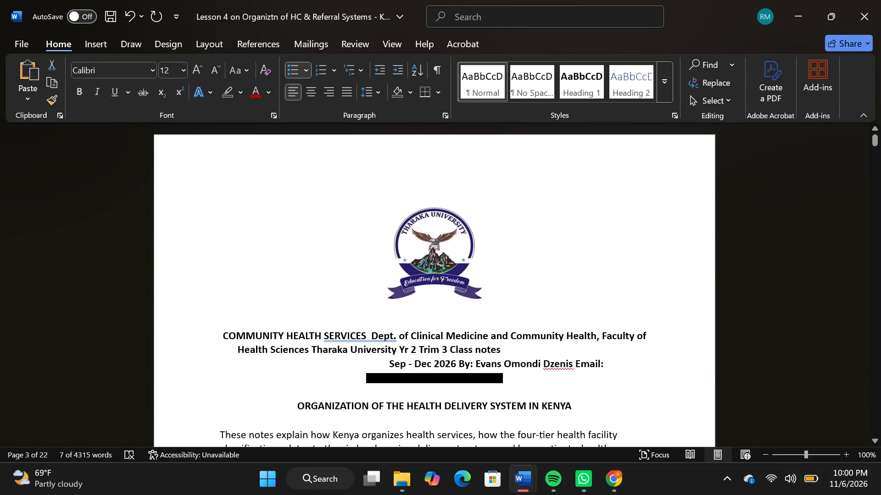
scroll(426, 209, "up", 6)
scroll(426, 209, "down", 4)
scroll(426, 209, "up", 6)
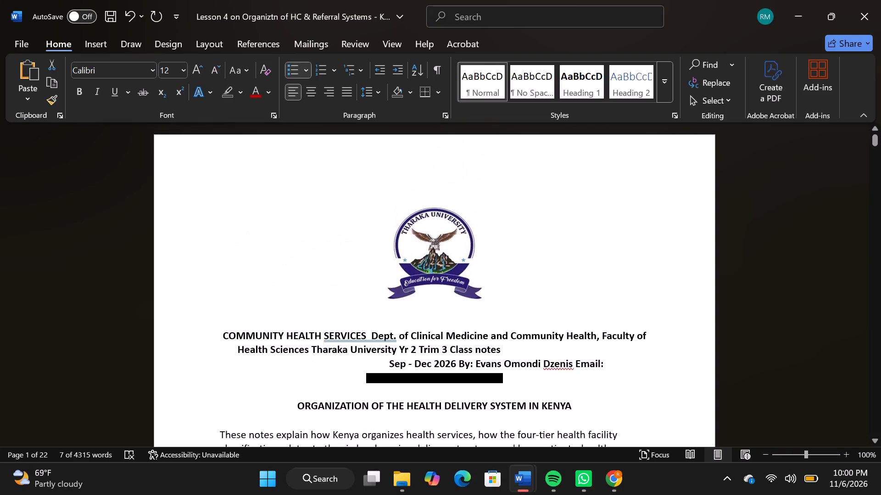
scroll(426, 209, "down", 5)
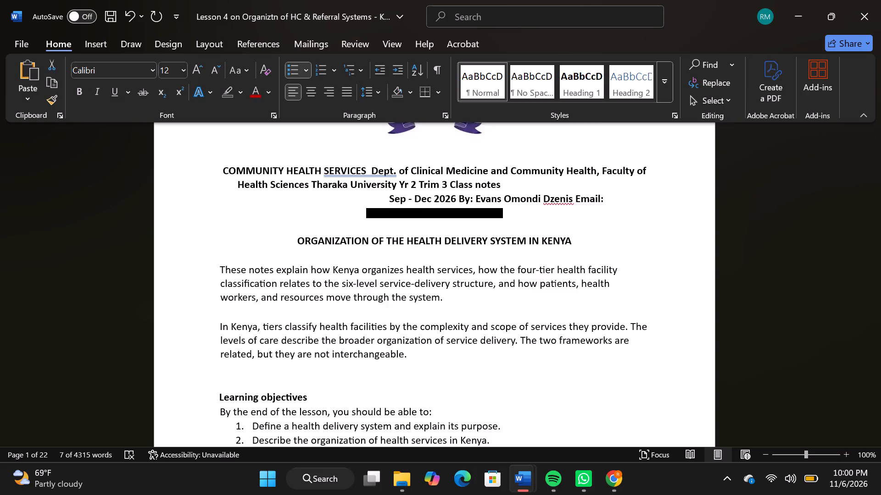
scroll(426, 209, "down", 16)
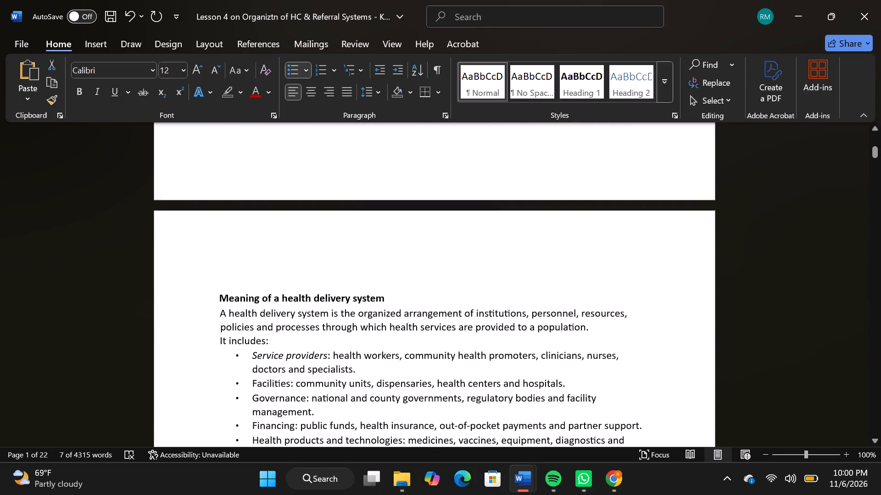
scroll(423, 215, "down", 5)
scroll(423, 214, "up", 2)
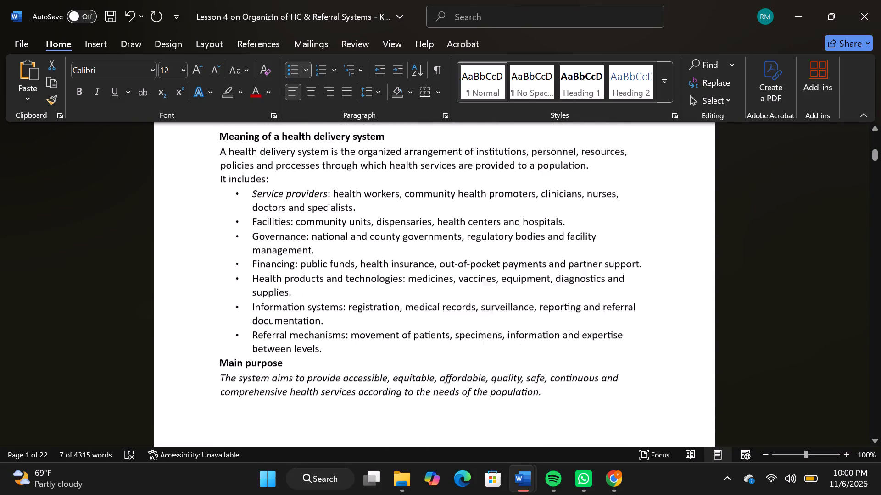
scroll(423, 214, "down", 20)
scroll(427, 202, "down", 10)
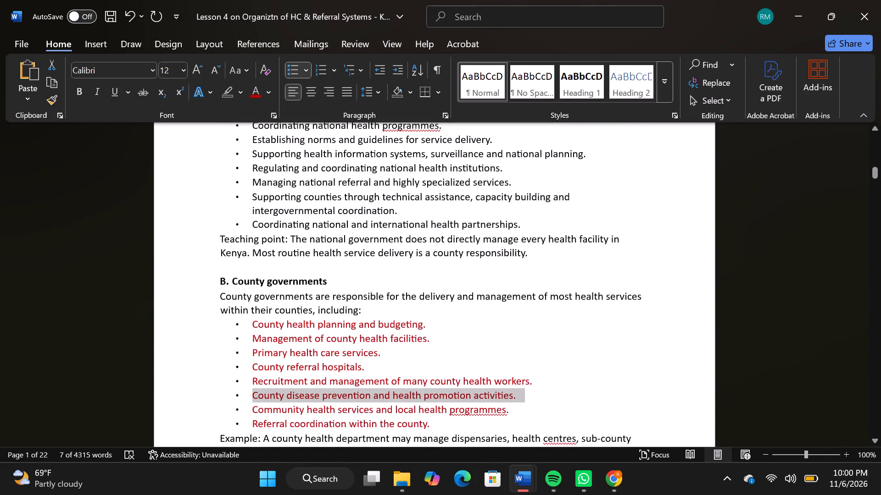
scroll(435, 173, "down", 4)
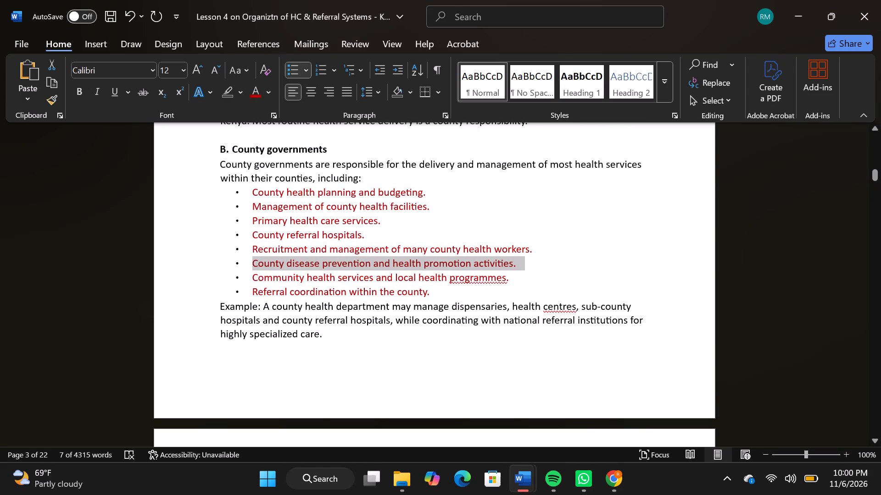
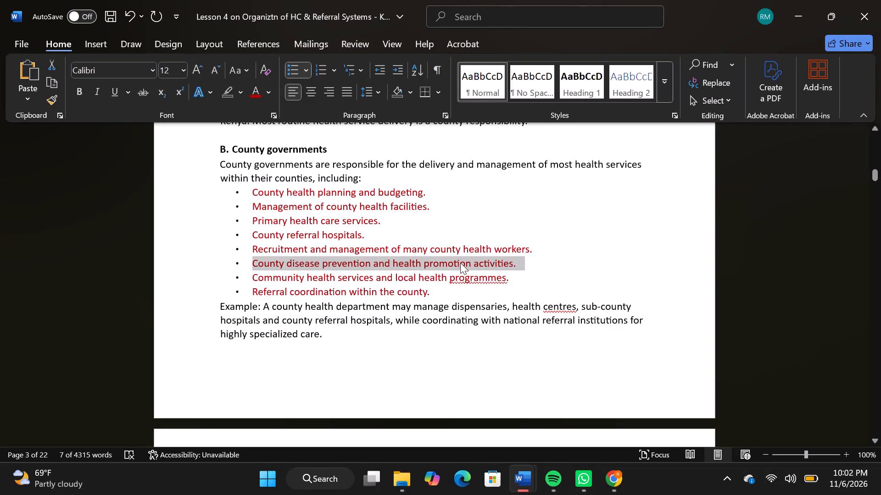
Correct the flagged spelling "centres" to "centers" in the example paragraph under "B. County governments".
right_click(557, 304)
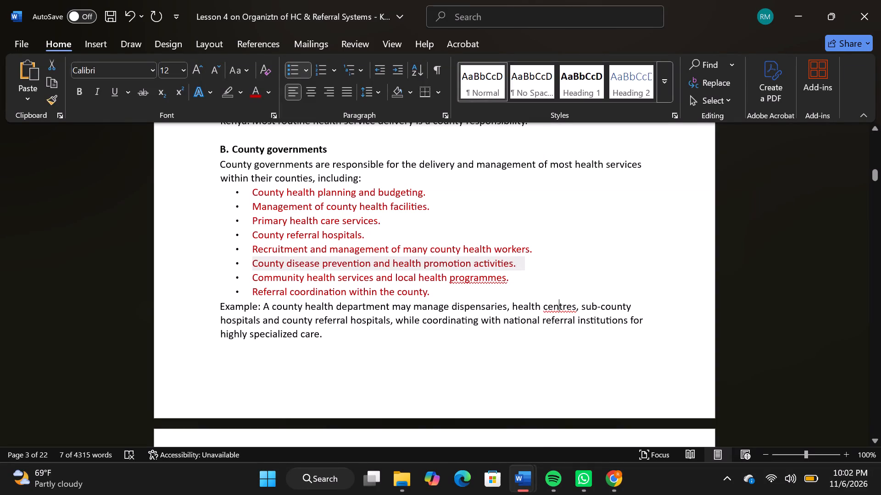
left_click(496, 134)
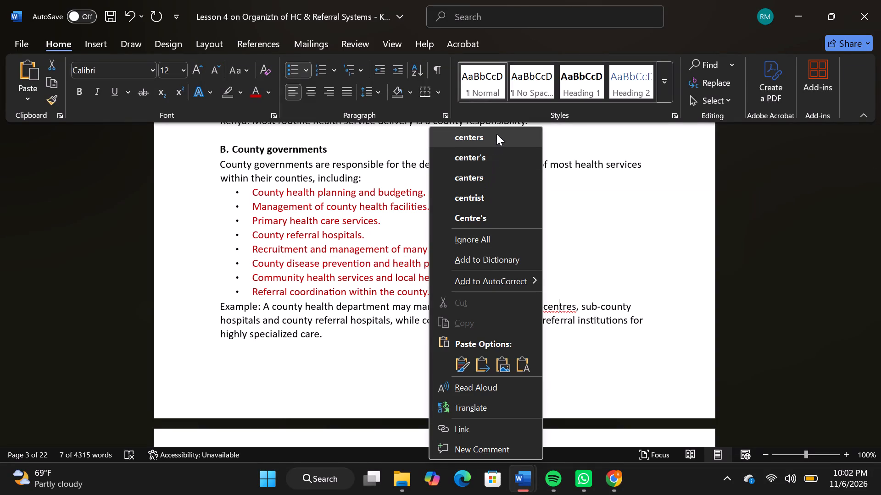
Review the "C. Other health-sector actors" section for spelling and for text to emphasize.
scroll(465, 258, "down", 8)
scroll(295, 298, "down", 3)
scroll(295, 298, "up", 1)
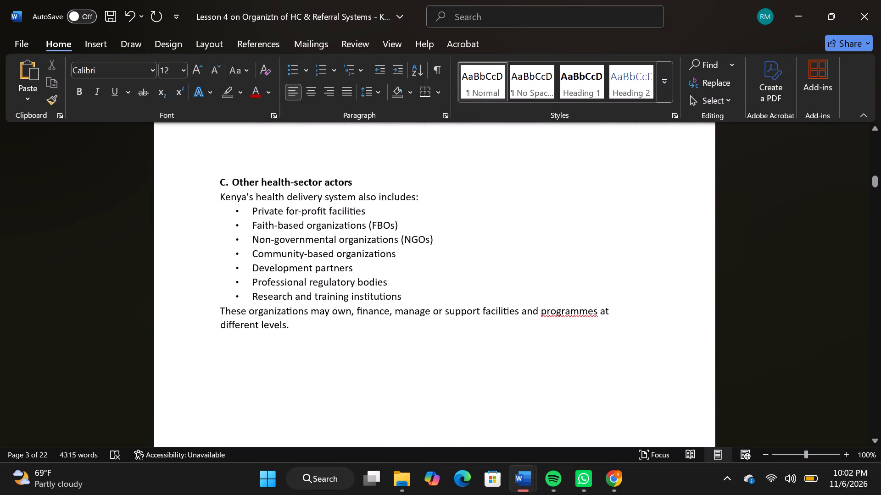
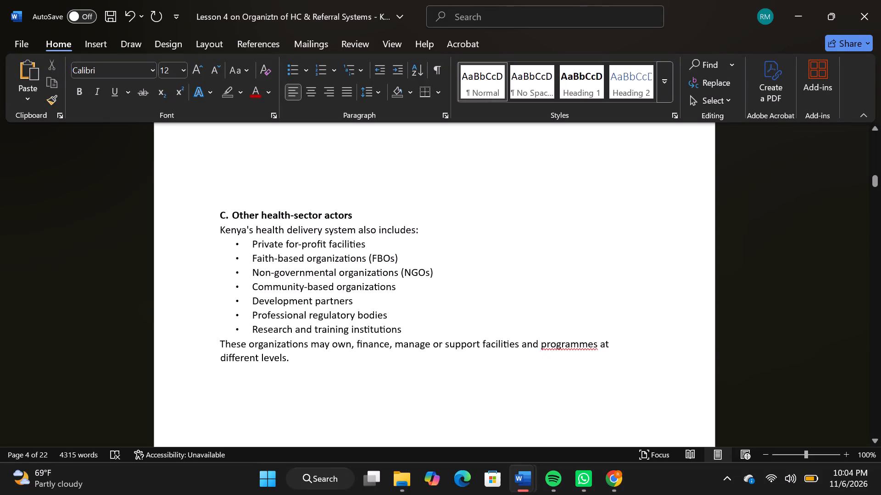
Color the seven bulleted actors, from private for-profit facilities to research and training institutions, red under "C. Other health-sector actors".
left_click_drag(253, 249, 285, 286)
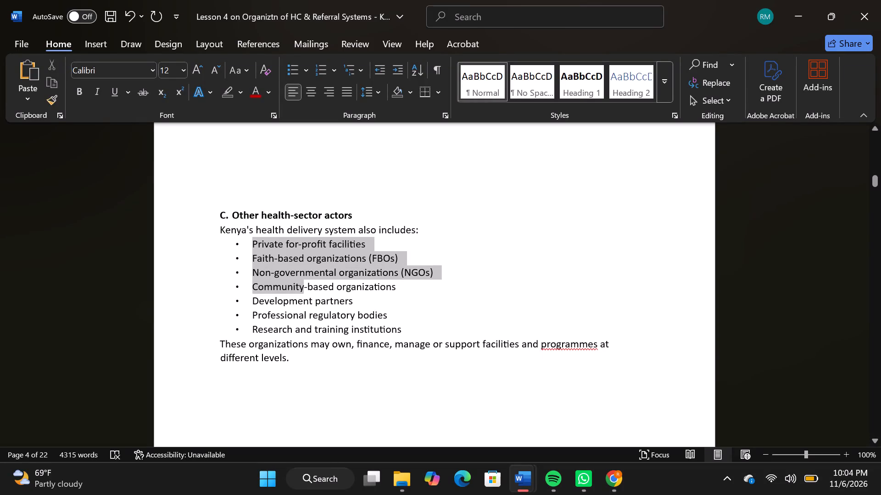
left_click_drag(285, 286, 392, 328)
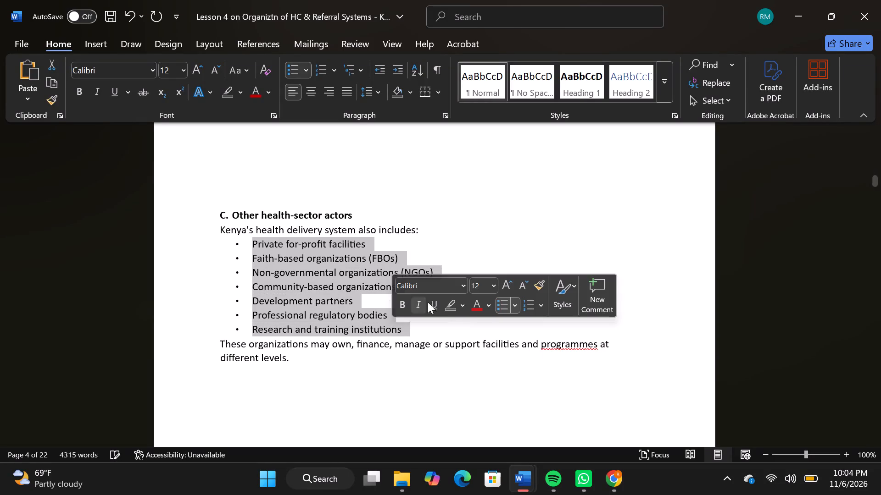
left_click(480, 305)
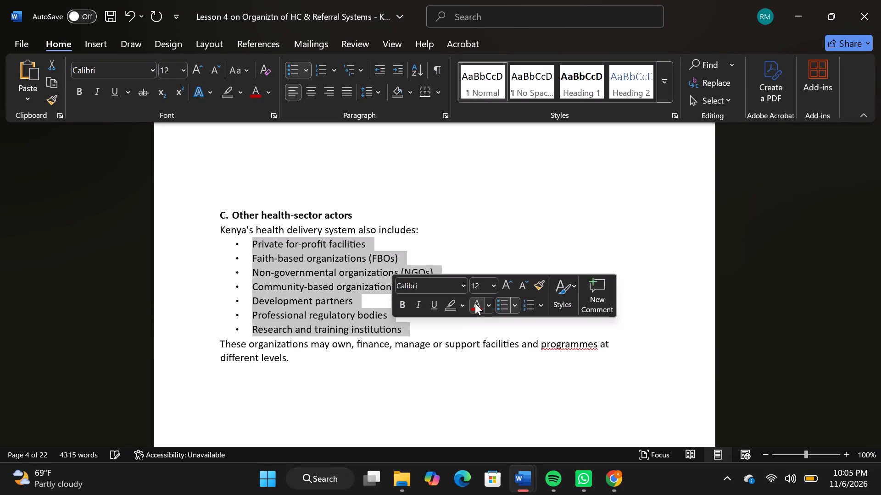
left_click(475, 303)
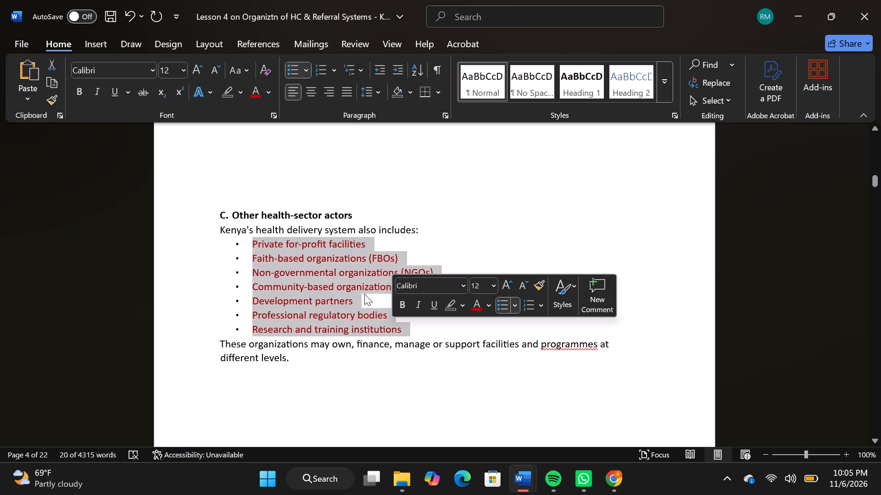
scroll(311, 293, "down", 1)
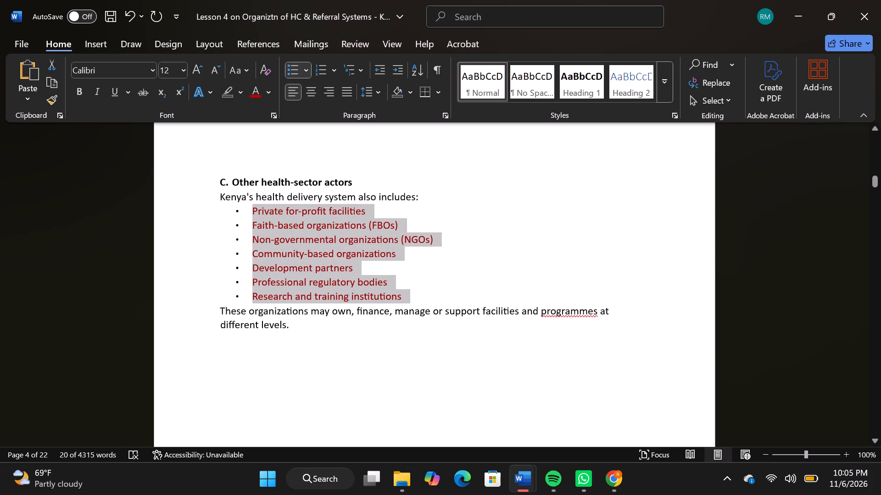
left_click(285, 326)
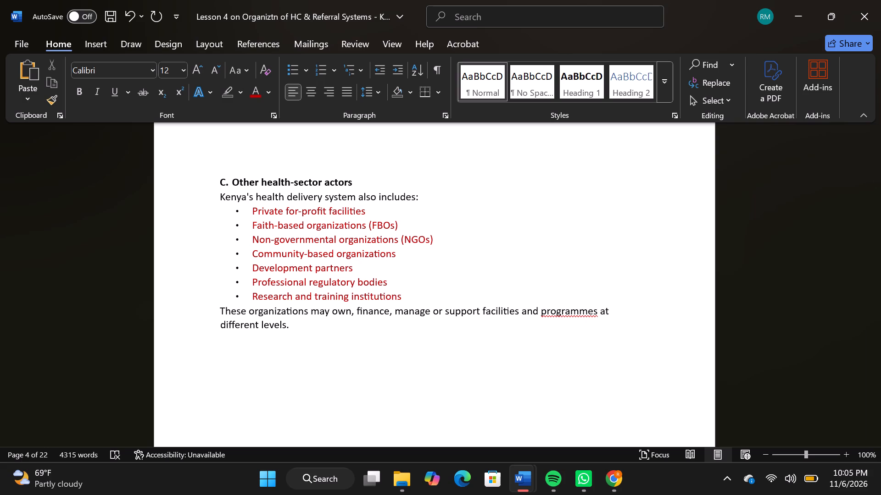
Correct the flagged "programmes" to "programs" in the section's closing sentence through an AutoCorrect entry.
right_click(574, 308)
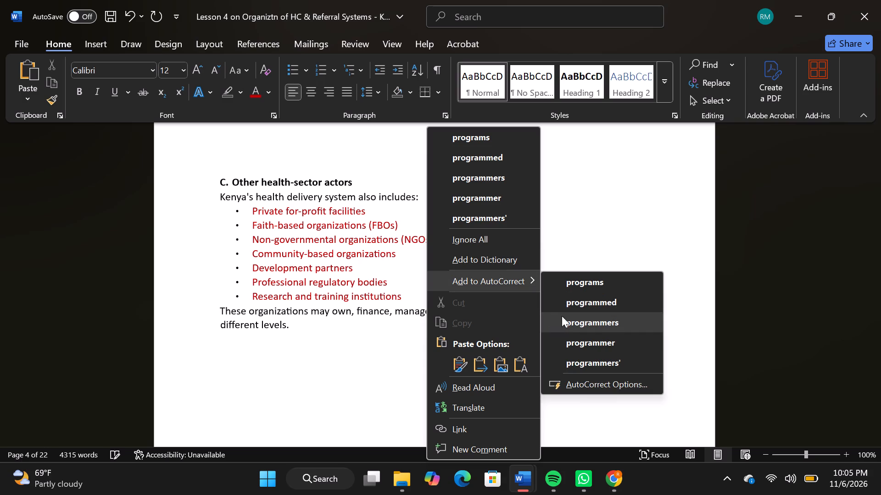
left_click(571, 285)
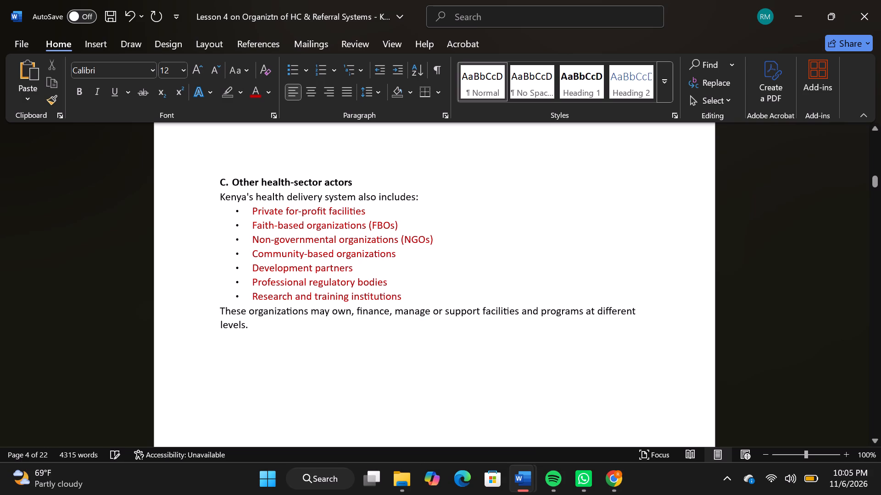
Browse the Apple category of online pictures for an image to insert on page 4.
scroll(425, 320, "down", 6)
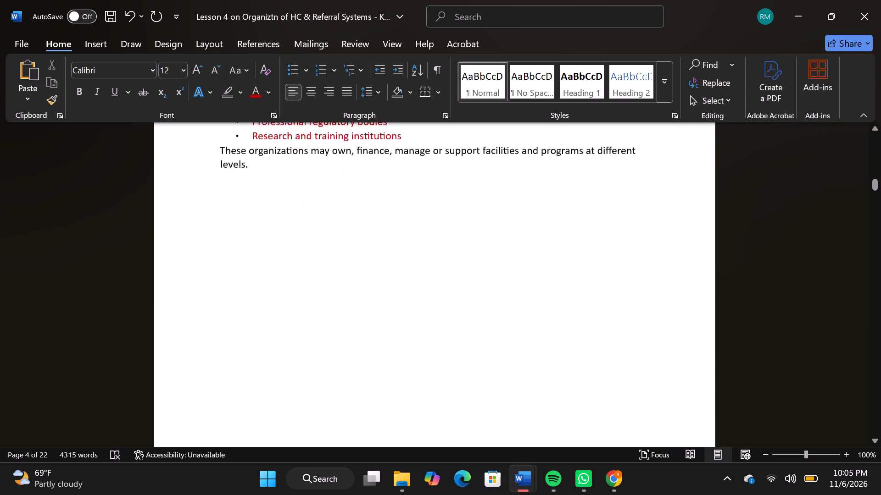
scroll(421, 321, "down", 15)
scroll(378, 319, "up", 3)
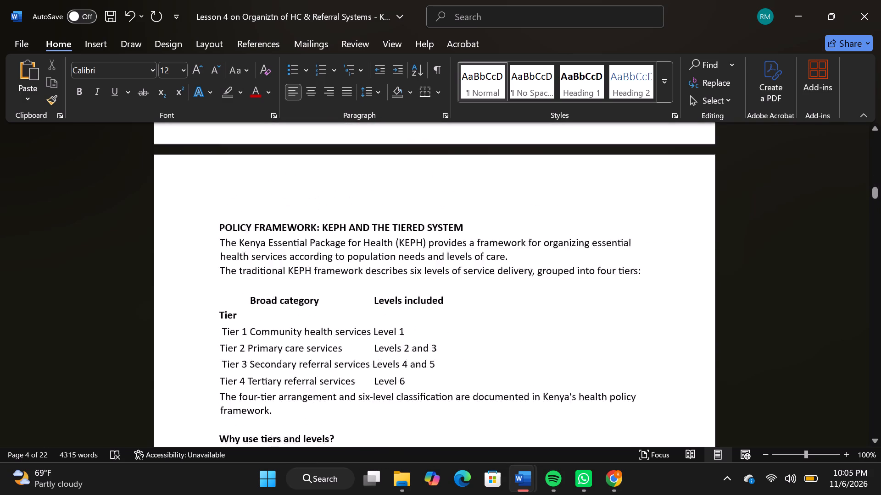
scroll(369, 316, "up", 3)
scroll(411, 182, "up", 6)
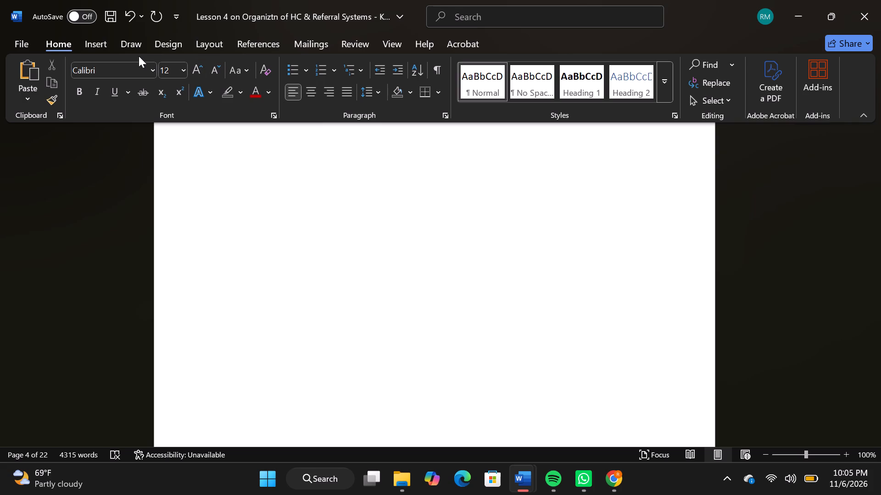
left_click(139, 45)
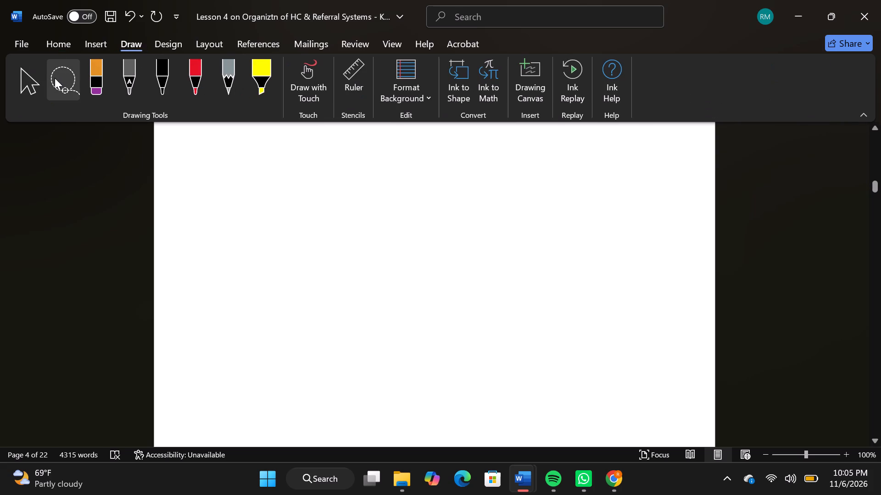
left_click(104, 39)
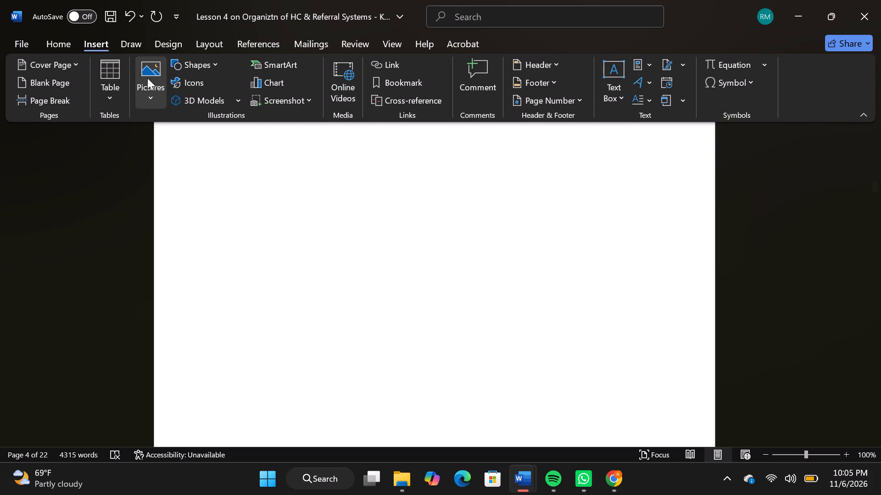
left_click(150, 94)
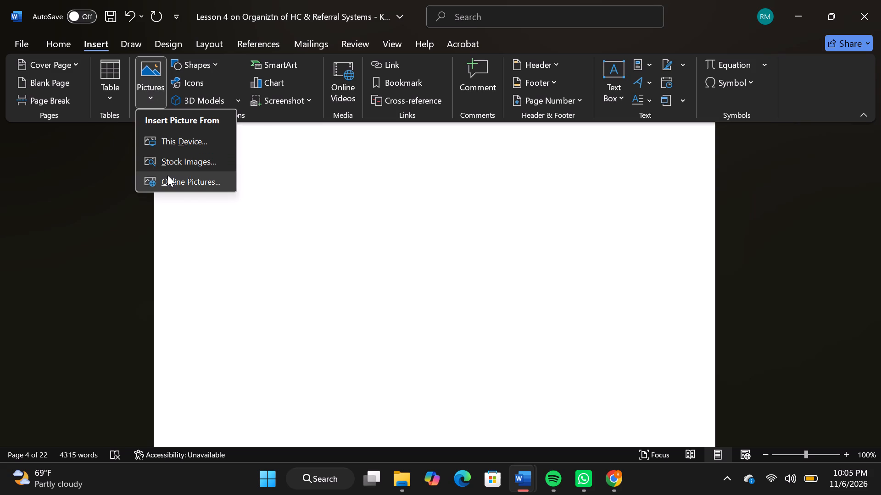
left_click(170, 178)
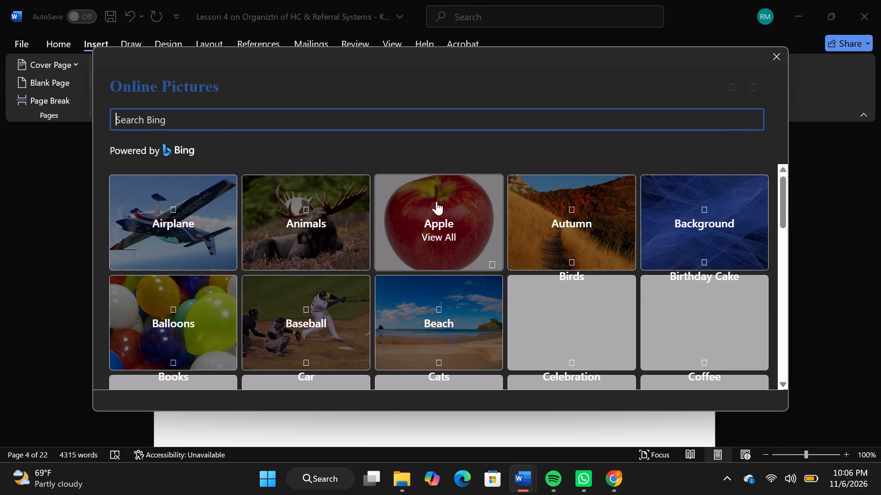
left_click(447, 231)
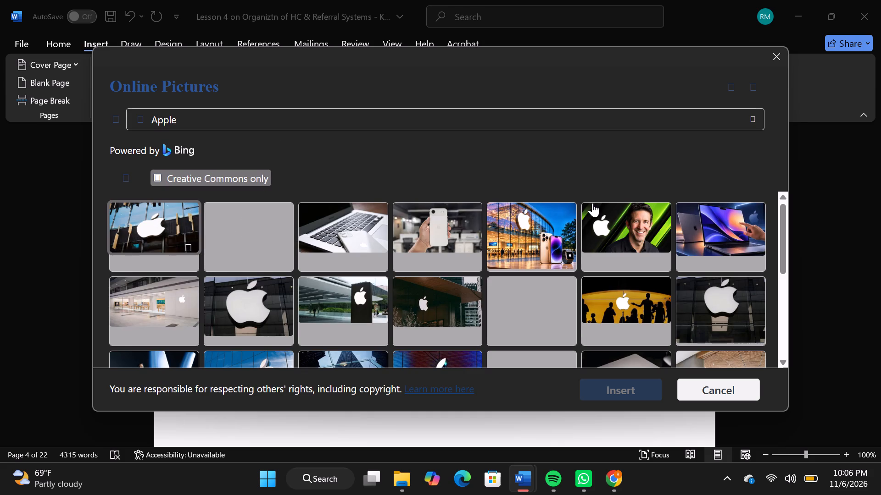
Insert the online picture of the Apple store with iPhones and a watch after "programs" in the closing sentence.
right_click(564, 219)
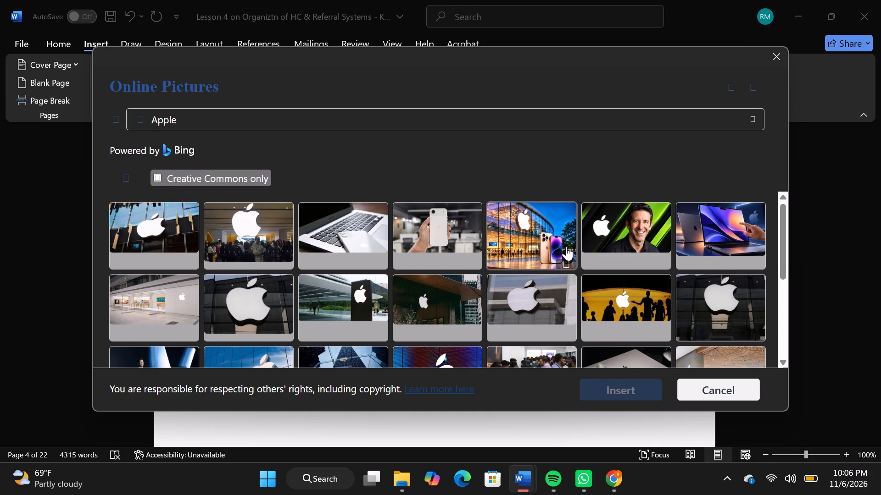
left_click(567, 260)
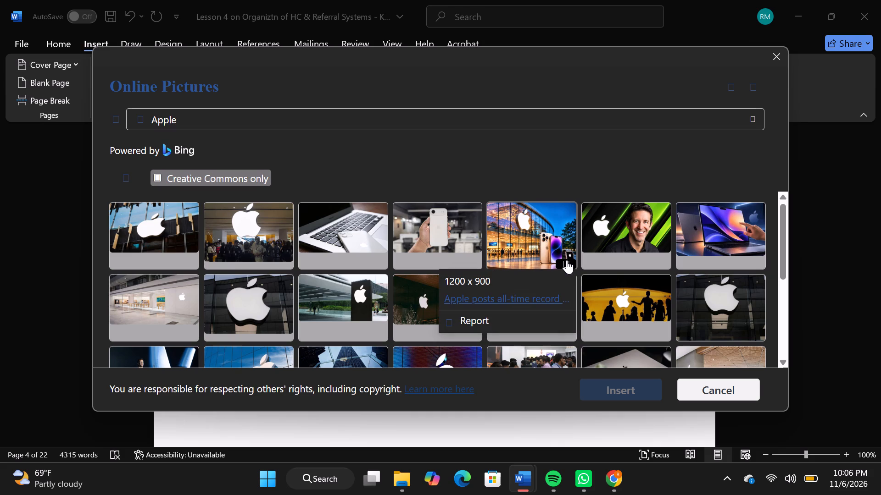
left_click(527, 302)
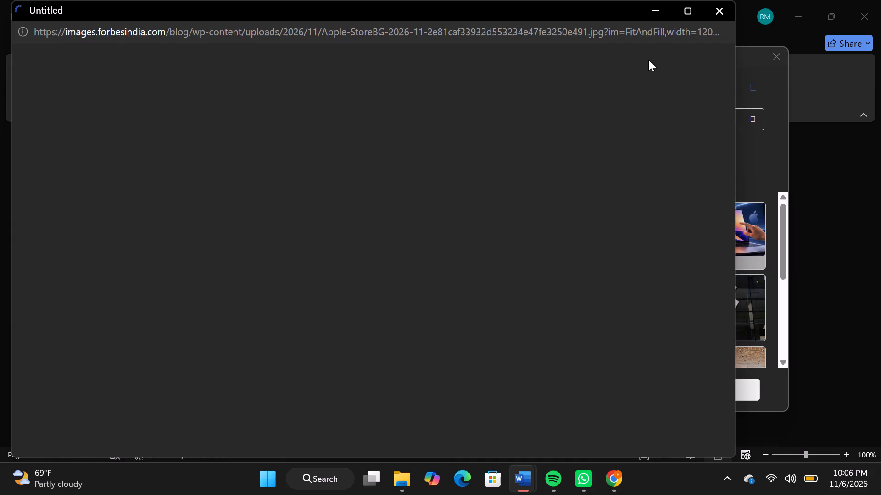
left_click(709, 12)
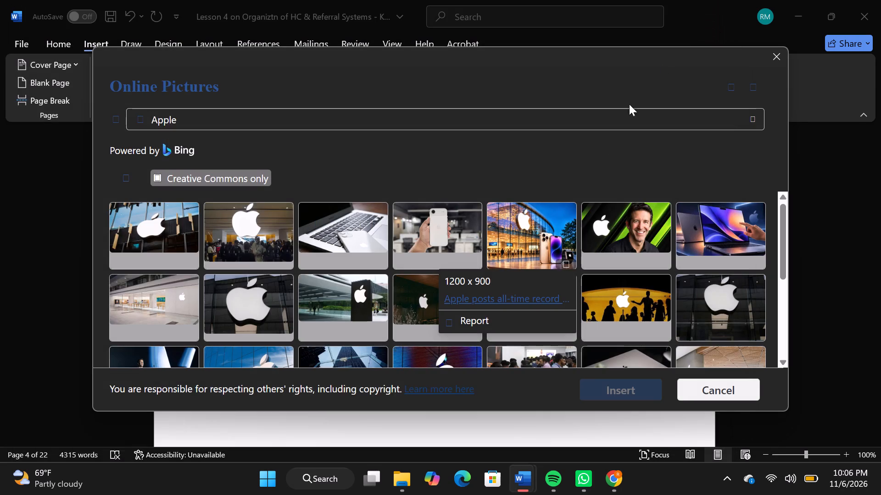
left_click(570, 263)
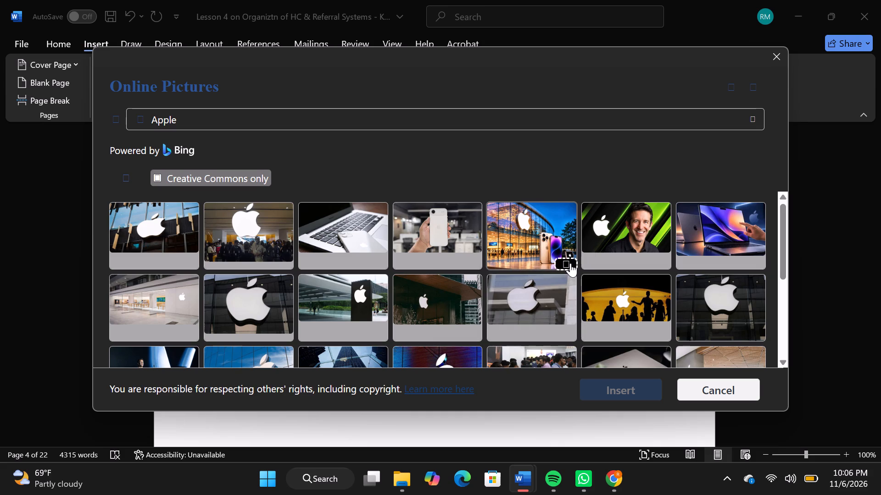
left_click(569, 264)
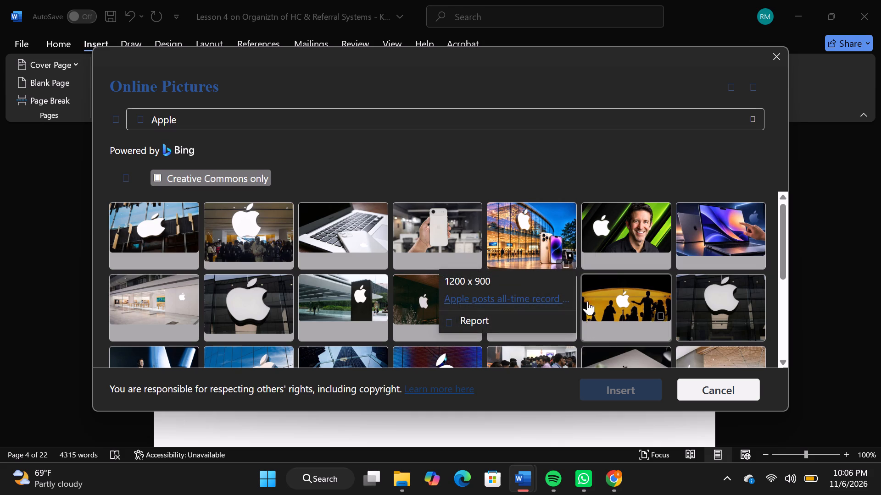
left_click_drag(550, 242, 558, 298)
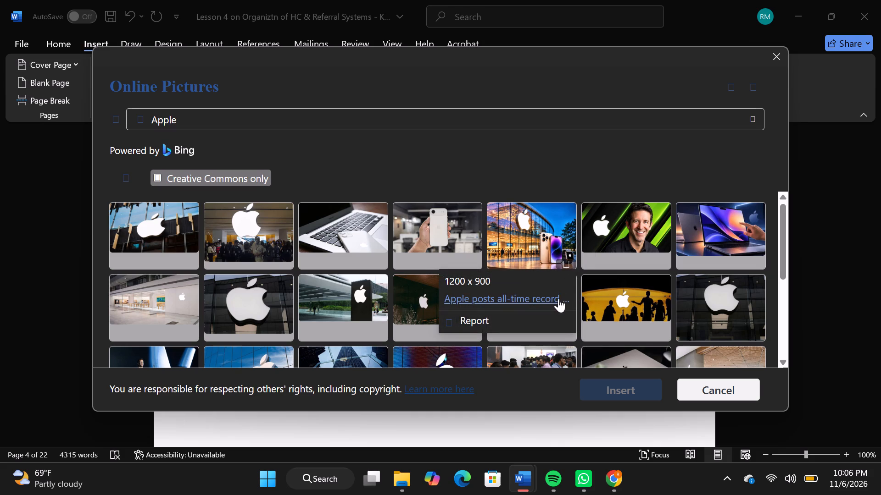
left_click_drag(558, 298, 561, 269)
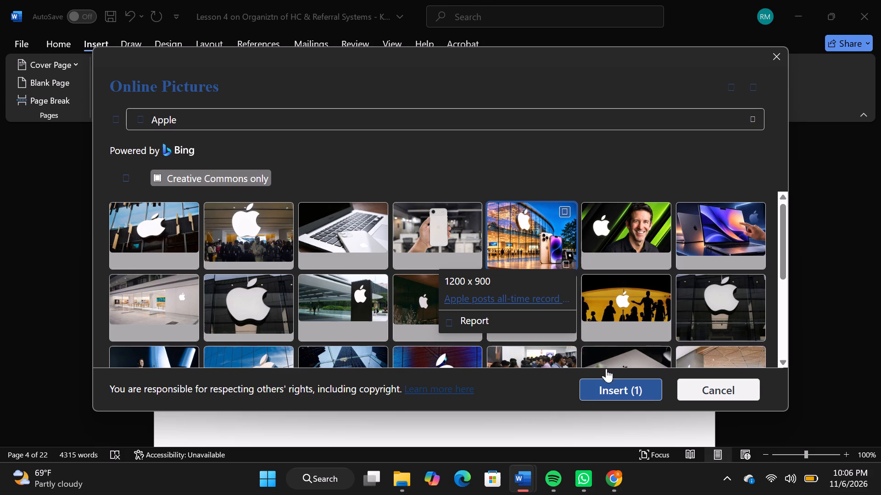
left_click(625, 393)
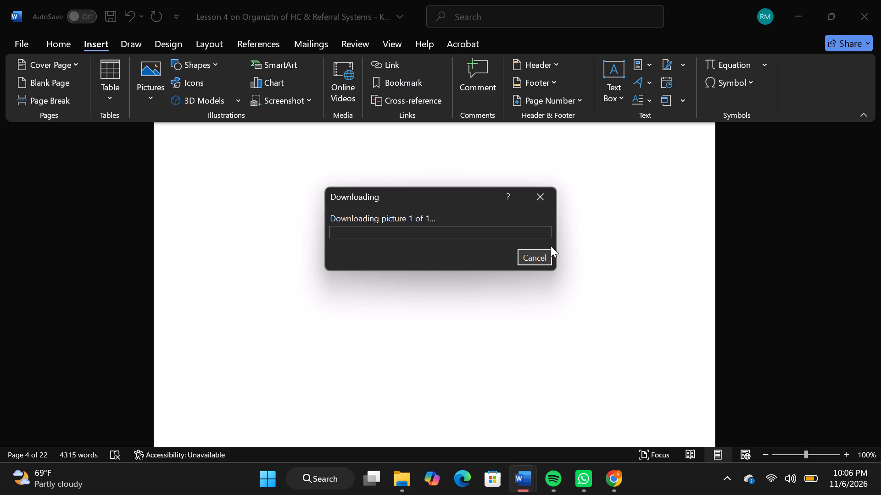
Shrink the inserted Apple store picture proportionally to about 3.88" high by 5.17" wide.
scroll(526, 241, "up", 5)
scroll(273, 221, "up", 1)
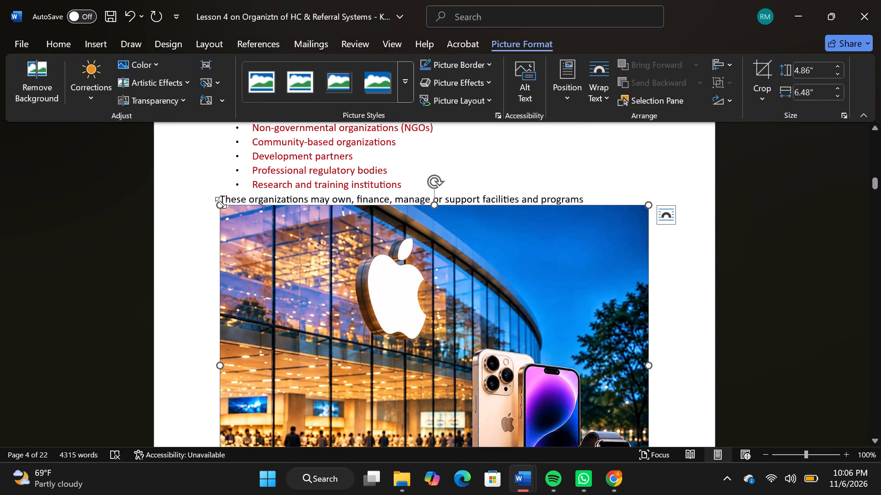
left_click_drag(223, 206, 280, 337)
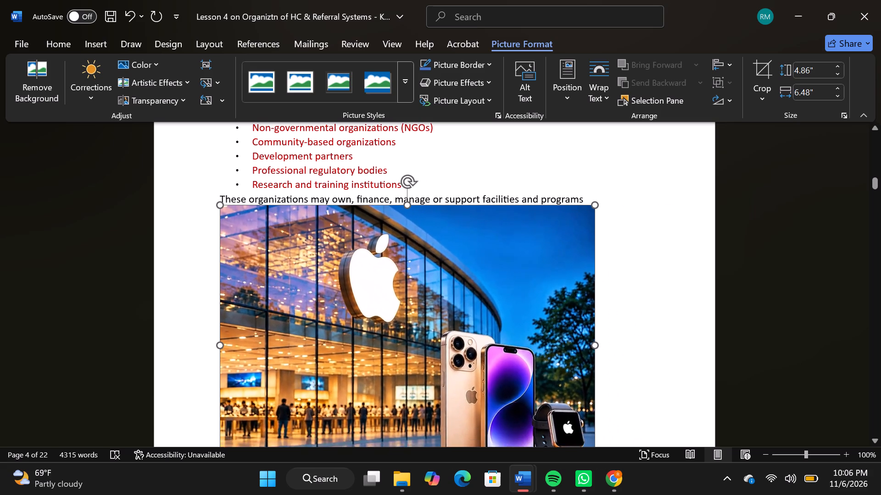
left_click_drag(280, 337, 323, 370)
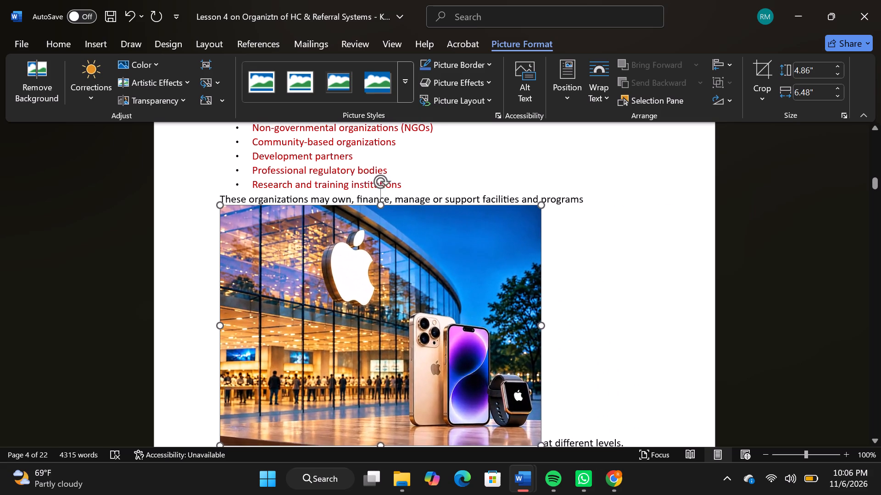
left_click_drag(323, 370, 307, 367)
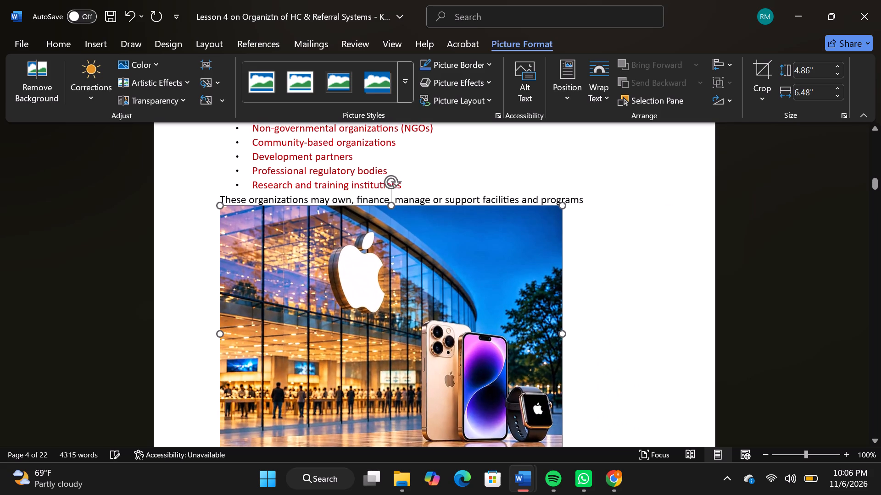
scroll(378, 270, "down", 5)
scroll(379, 278, "up", 3)
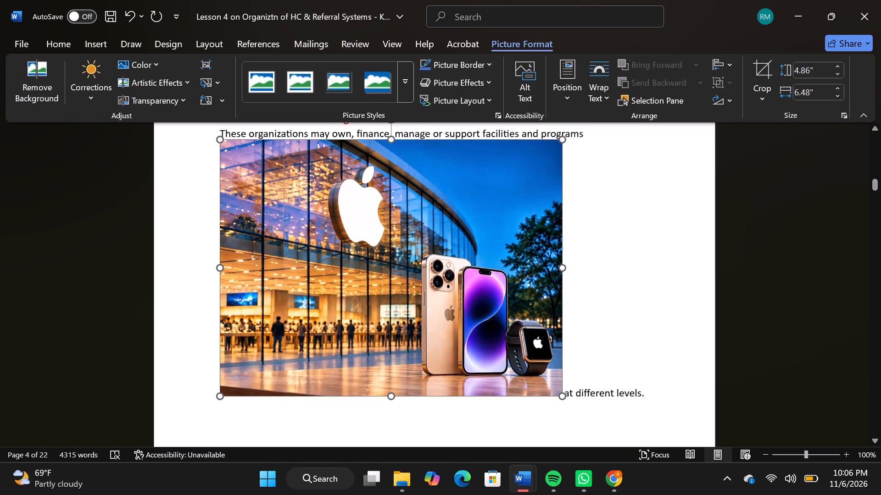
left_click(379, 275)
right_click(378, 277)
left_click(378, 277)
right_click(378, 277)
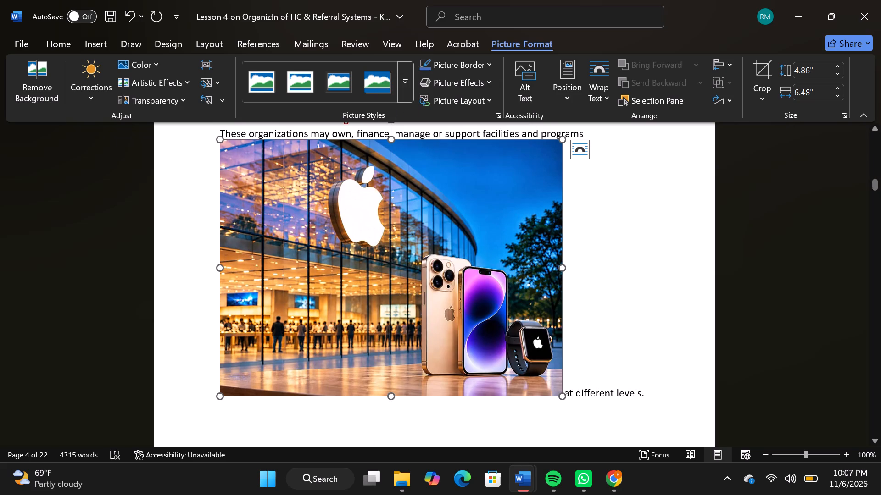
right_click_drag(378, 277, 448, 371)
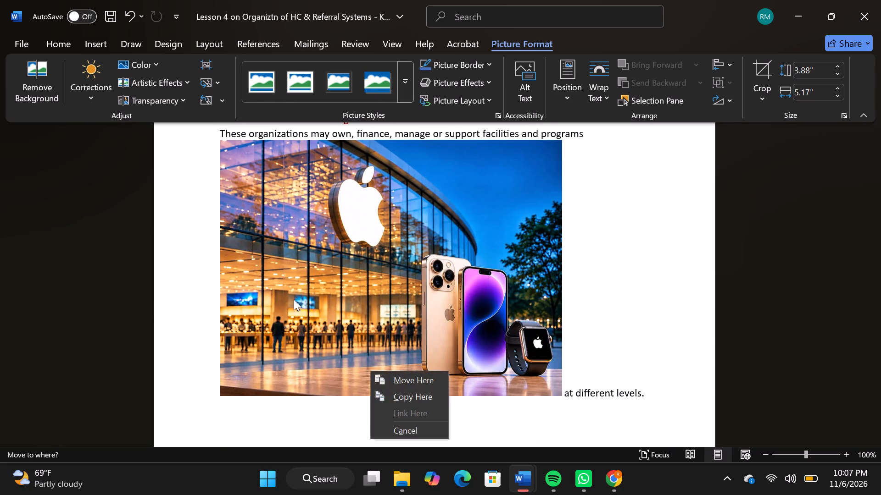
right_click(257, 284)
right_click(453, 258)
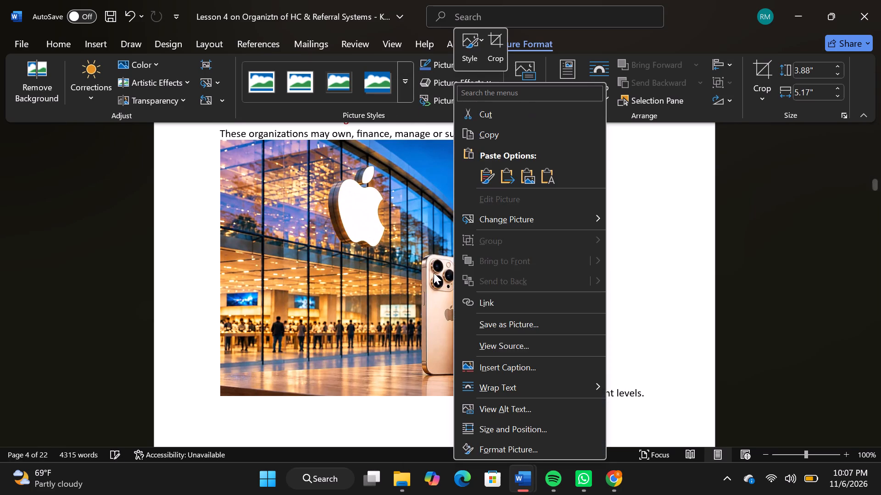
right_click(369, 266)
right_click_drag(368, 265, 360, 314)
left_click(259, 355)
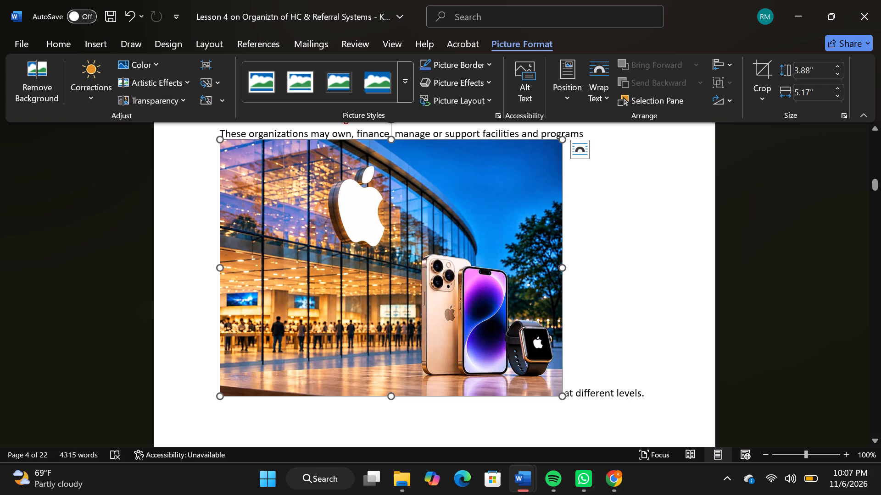
Shrink the Apple store picture further, proportionally, to about 2.99" high by 3.99" wide.
left_click_drag(218, 398, 298, 327)
left_click(302, 321)
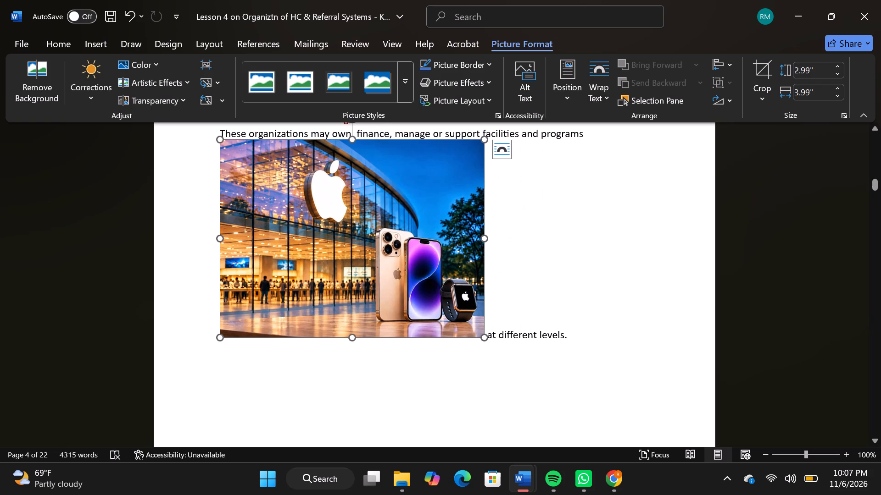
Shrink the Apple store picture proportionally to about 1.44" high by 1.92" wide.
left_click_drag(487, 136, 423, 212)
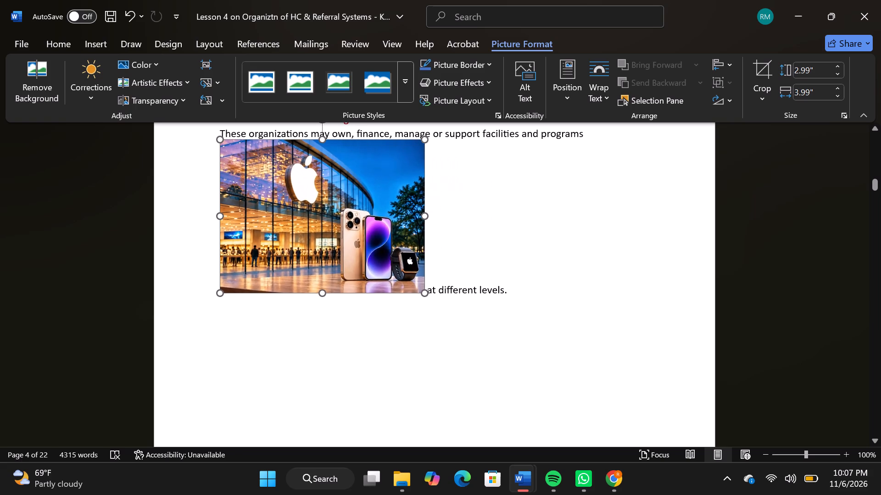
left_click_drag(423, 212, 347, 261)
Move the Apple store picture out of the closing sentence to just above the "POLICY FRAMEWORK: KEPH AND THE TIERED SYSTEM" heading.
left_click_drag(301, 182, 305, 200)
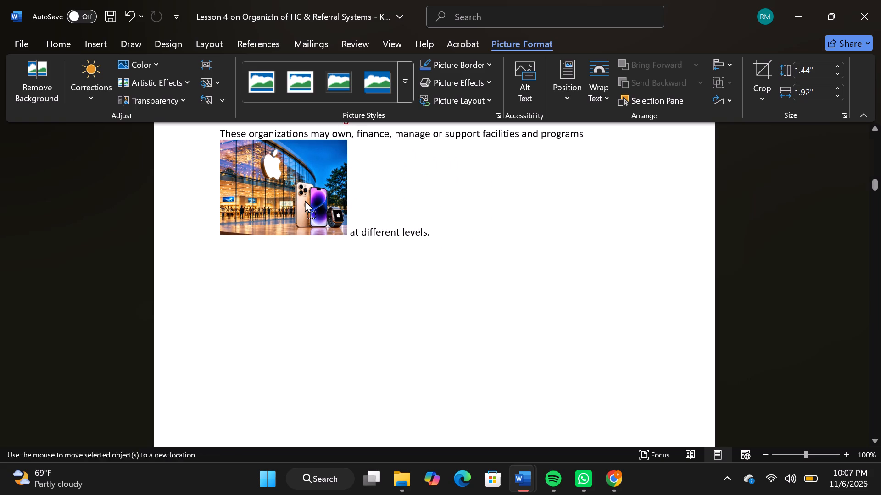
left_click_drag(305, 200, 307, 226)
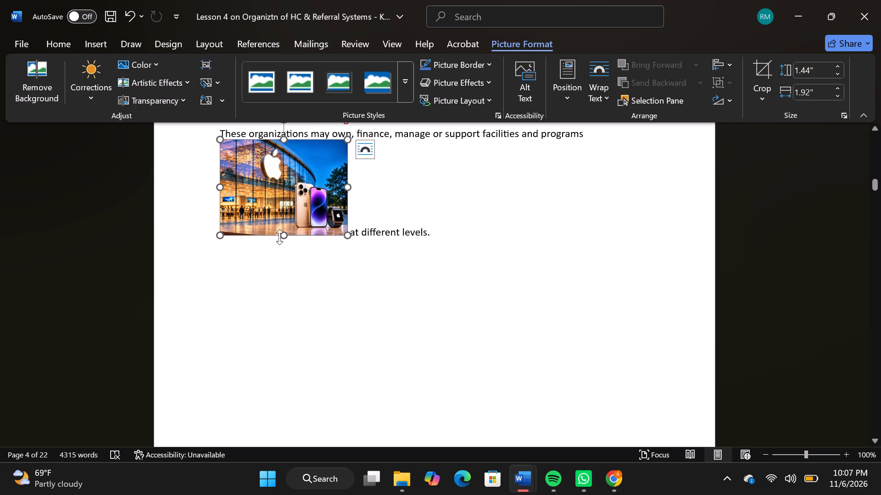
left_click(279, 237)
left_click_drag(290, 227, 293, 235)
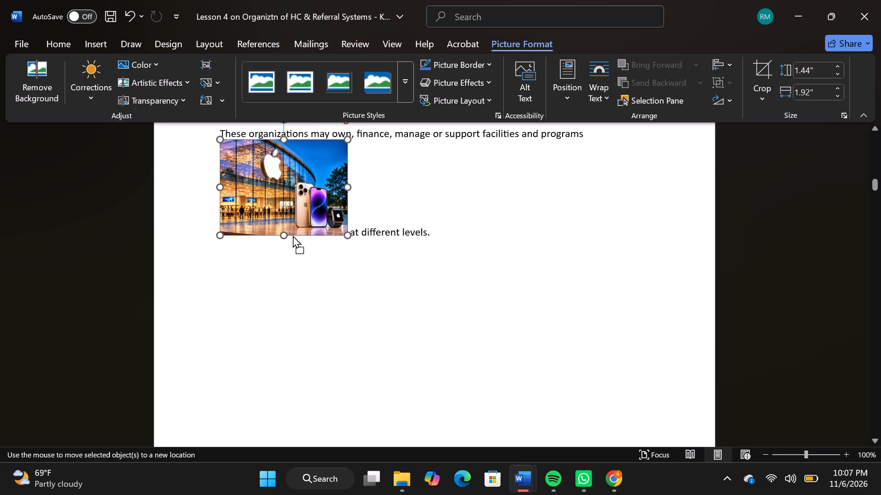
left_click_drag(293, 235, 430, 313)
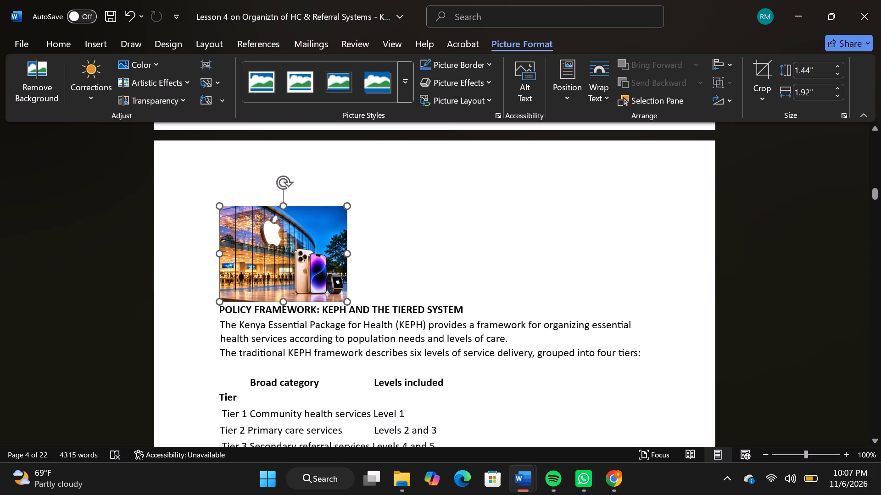
Move the Apple store picture back to page 4, onto its own line below the closing sentence ending "at different levels.".
scroll(310, 258, "up", 11)
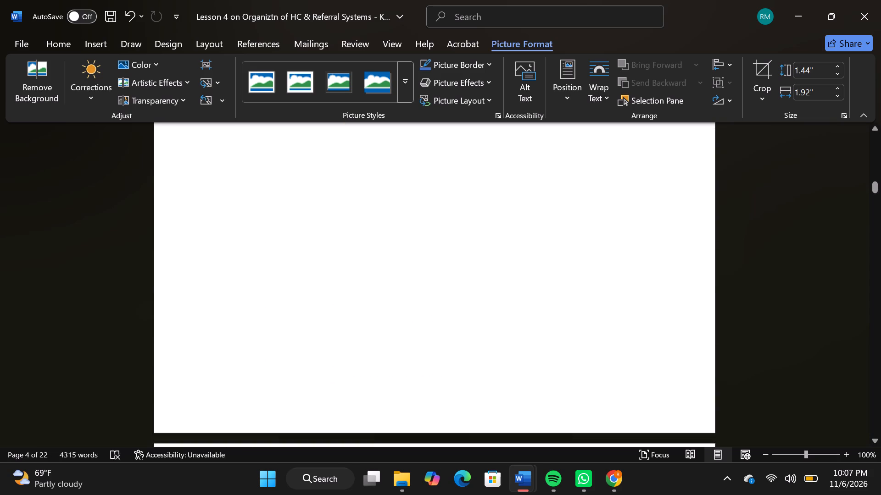
scroll(312, 251, "up", 6)
scroll(312, 253, "down", 6)
scroll(300, 264, "up", 1)
scroll(262, 323, "down", 5)
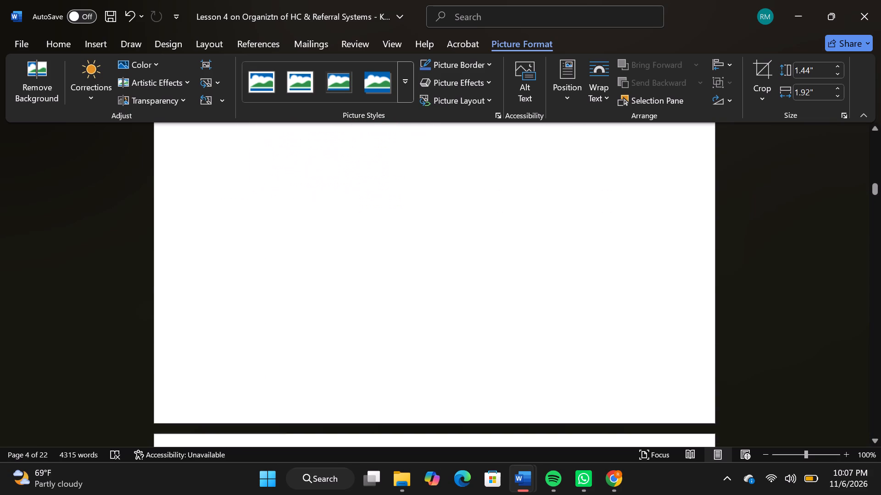
scroll(262, 324, "down", 6)
right_click_drag(270, 300, 268, 299)
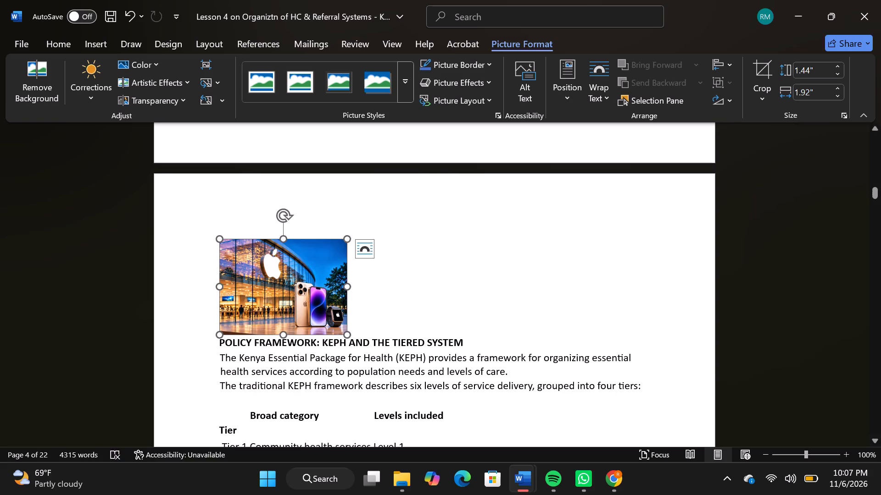
right_click_drag(268, 299, 286, 123)
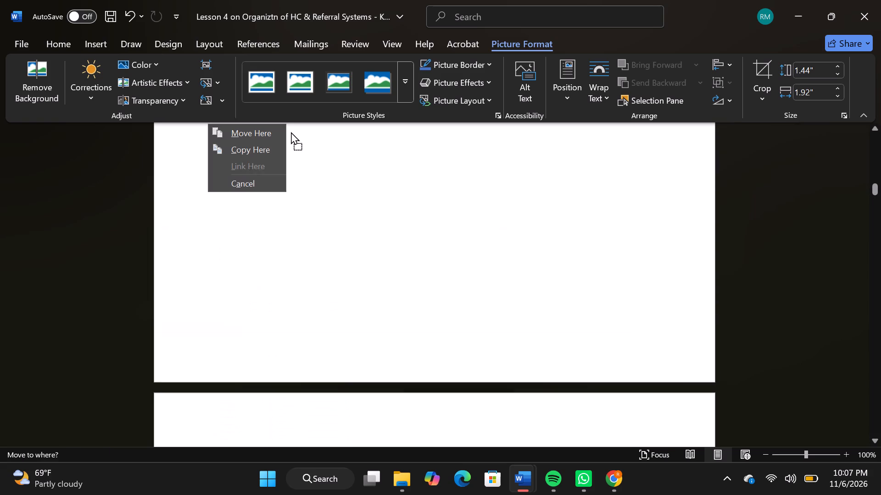
left_click(251, 130)
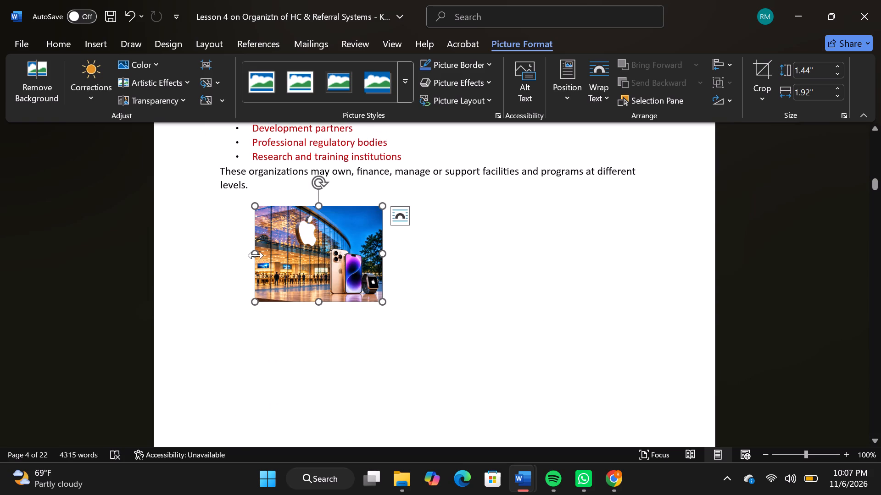
Stretch the Apple store picture to about 2.56" high by 5.12" wide.
left_click_drag(256, 249, 181, 299)
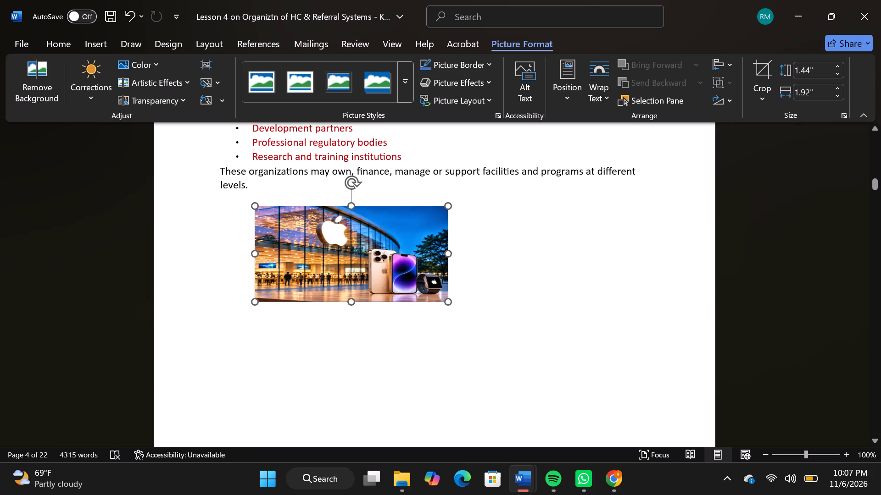
left_click_drag(181, 299, 155, 374)
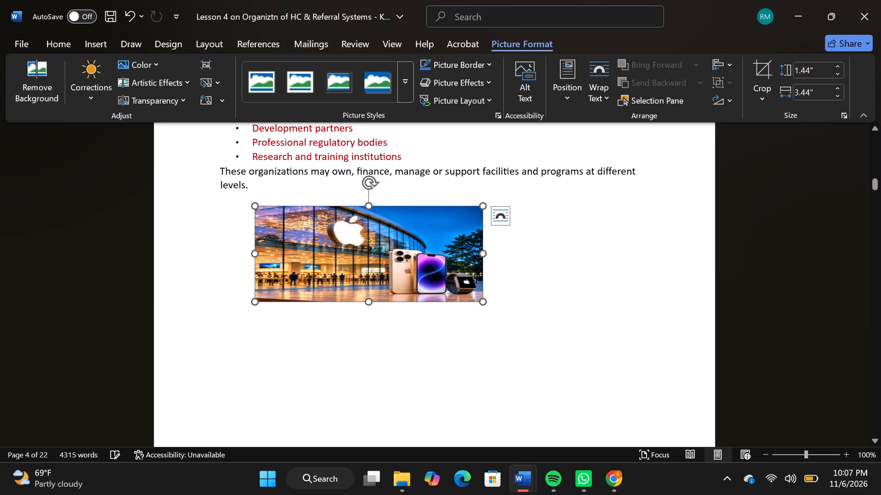
left_click_drag(370, 300, 368, 374)
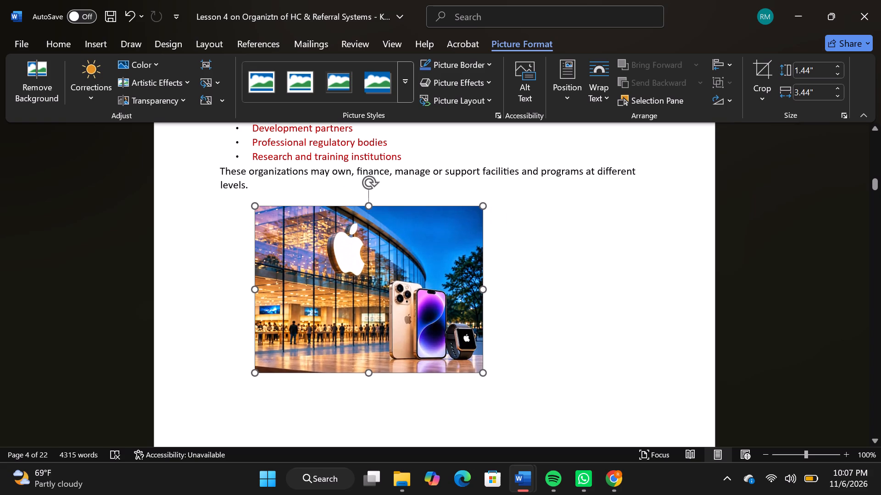
left_click_drag(368, 374, 368, 375)
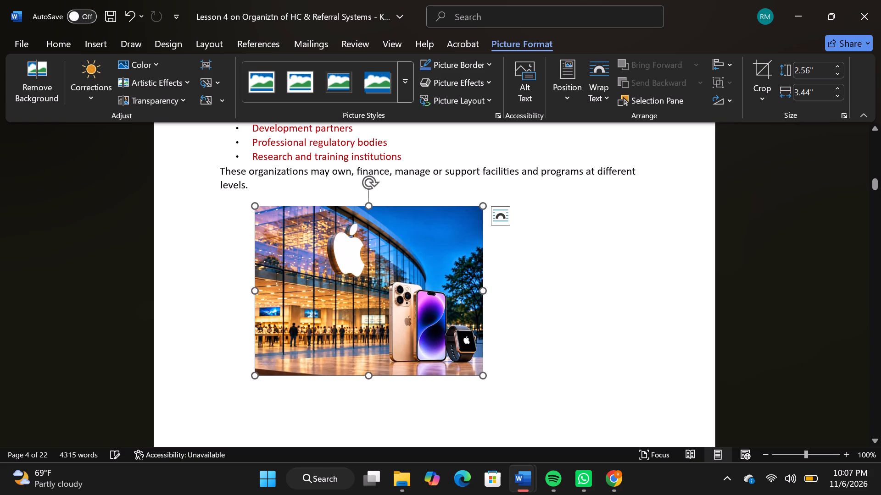
left_click_drag(485, 291, 593, 288)
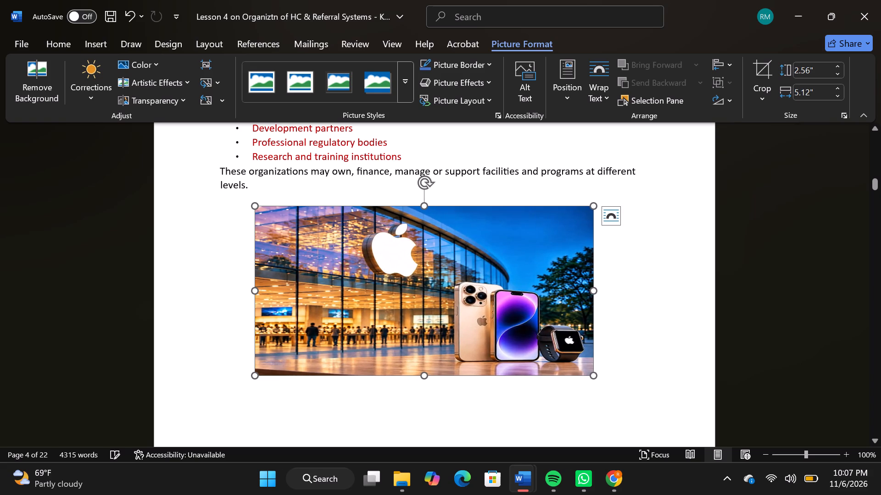
Look over the "POLICY FRAMEWORK: KEPH AND THE TIERED SYSTEM" section on the page after the picture.
scroll(506, 263, "down", 11)
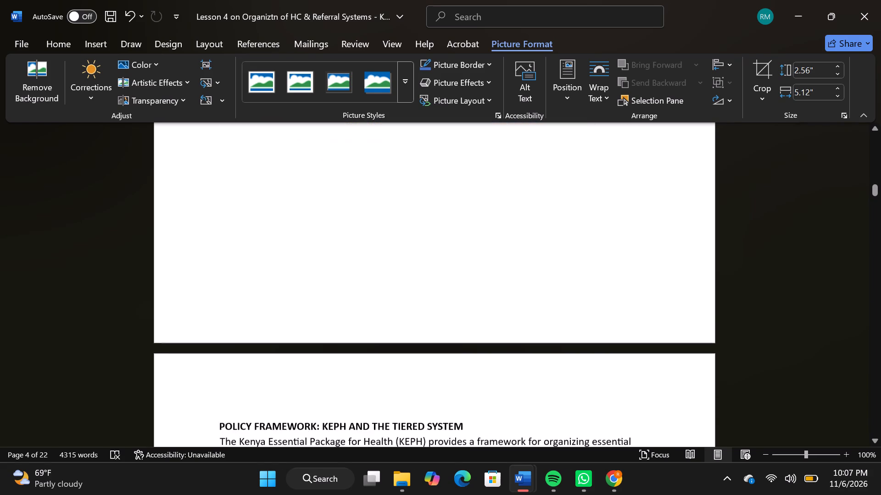
scroll(506, 263, "down", 5)
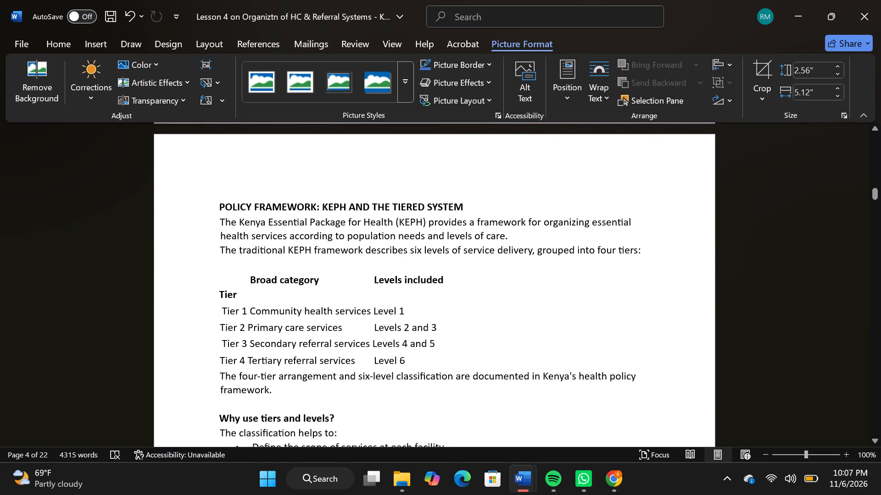
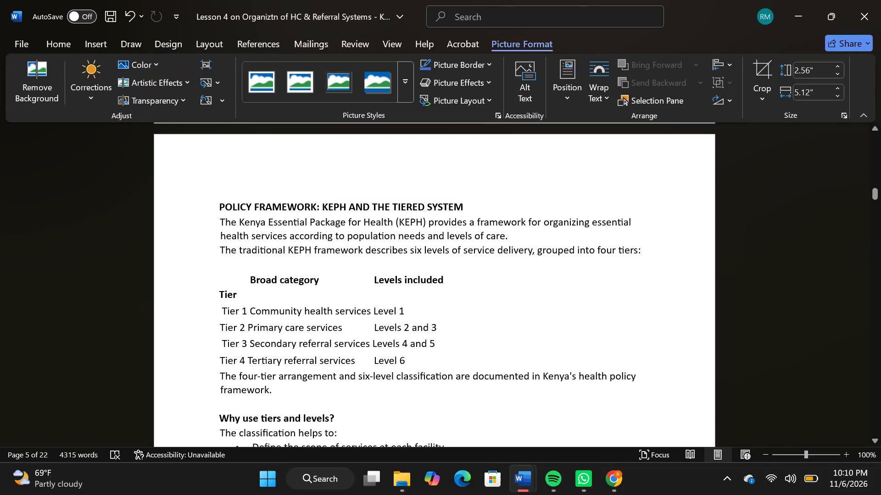
Turn the lines from "Tier" through "Tier 4 Tertiary referral services Level 6" in the policy framework section into a bordered table.
scroll(355, 334, "down", 1)
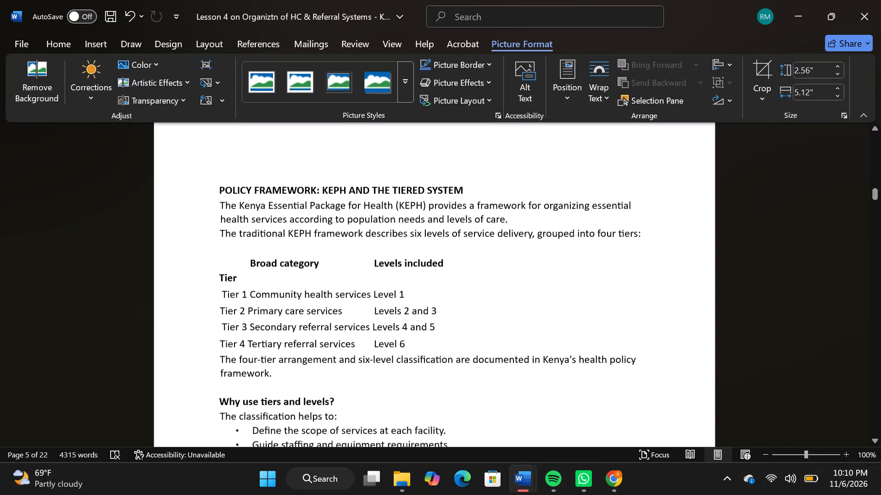
scroll(355, 334, "down", 1)
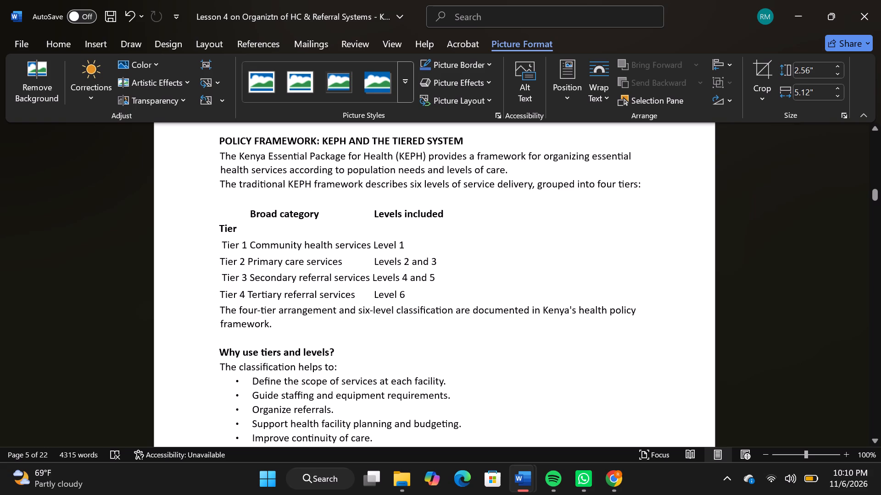
scroll(301, 261, "down", 2)
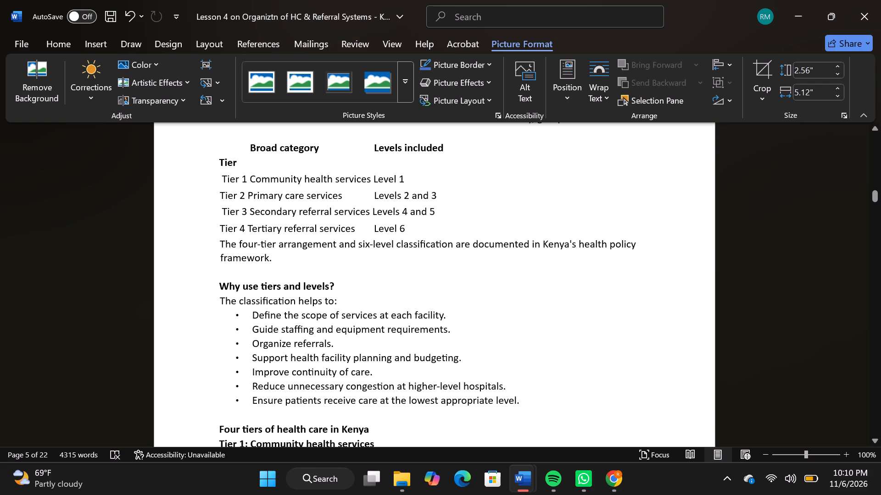
left_click_drag(214, 163, 249, 189)
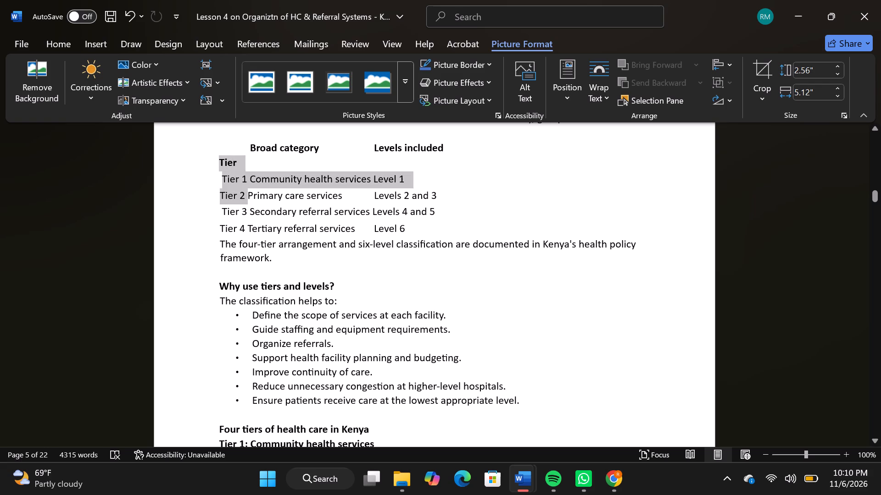
left_click_drag(249, 189, 445, 226)
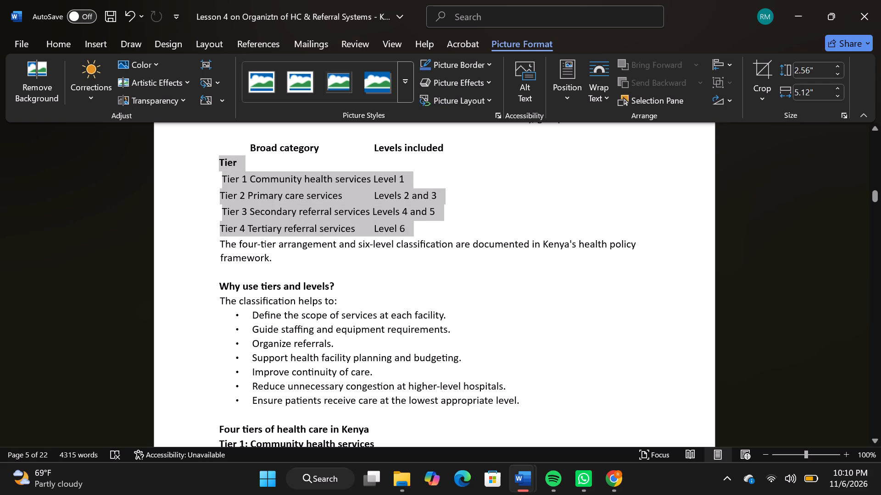
left_click_drag(445, 226, 471, 227)
left_click(95, 44)
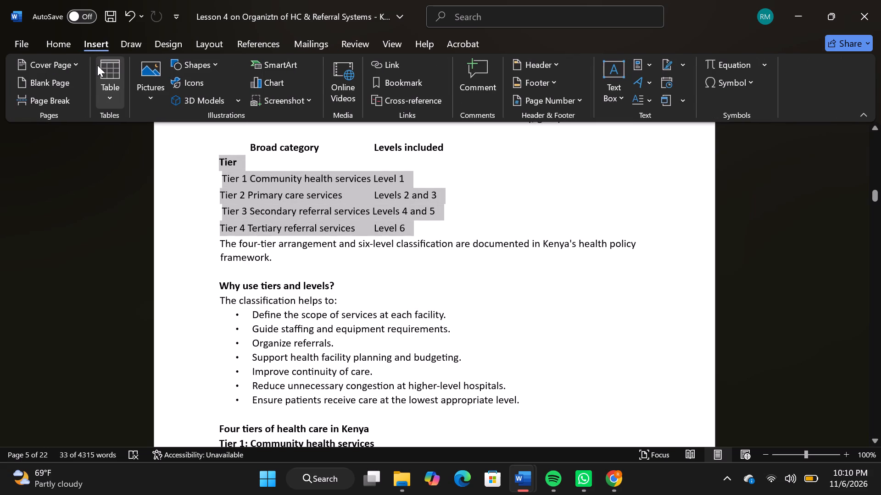
left_click(100, 70)
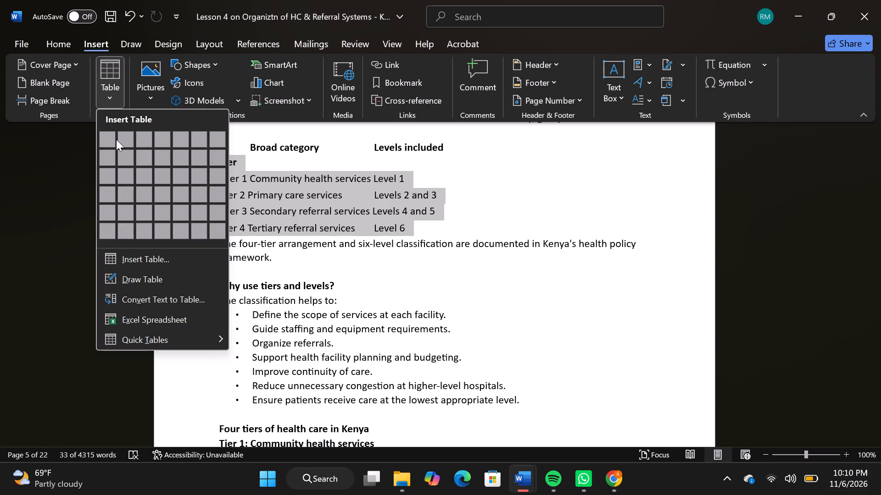
left_click_drag(106, 141, 121, 141)
left_click(132, 257)
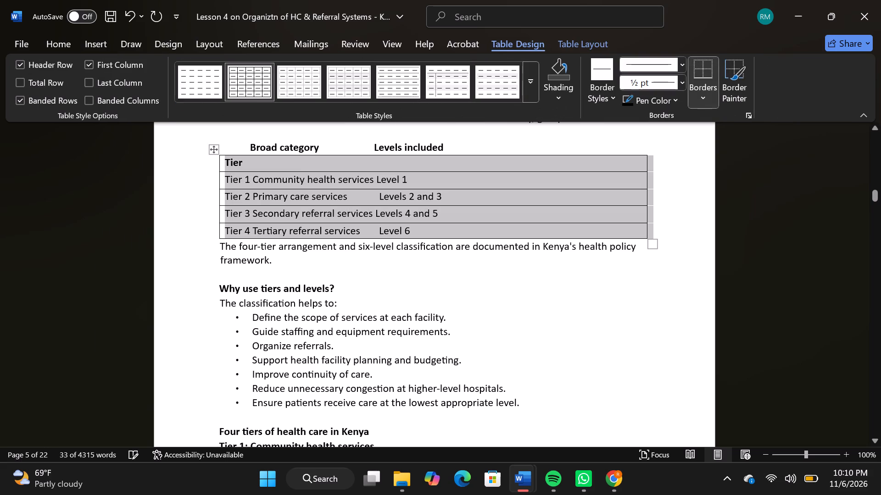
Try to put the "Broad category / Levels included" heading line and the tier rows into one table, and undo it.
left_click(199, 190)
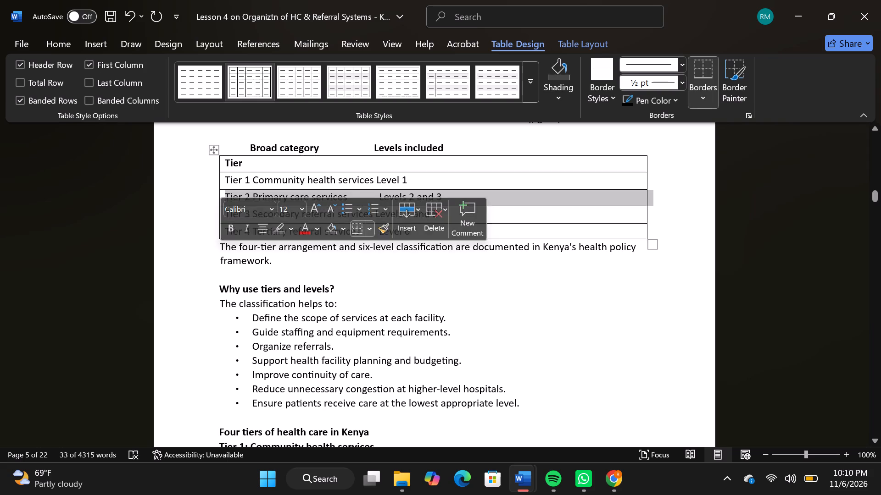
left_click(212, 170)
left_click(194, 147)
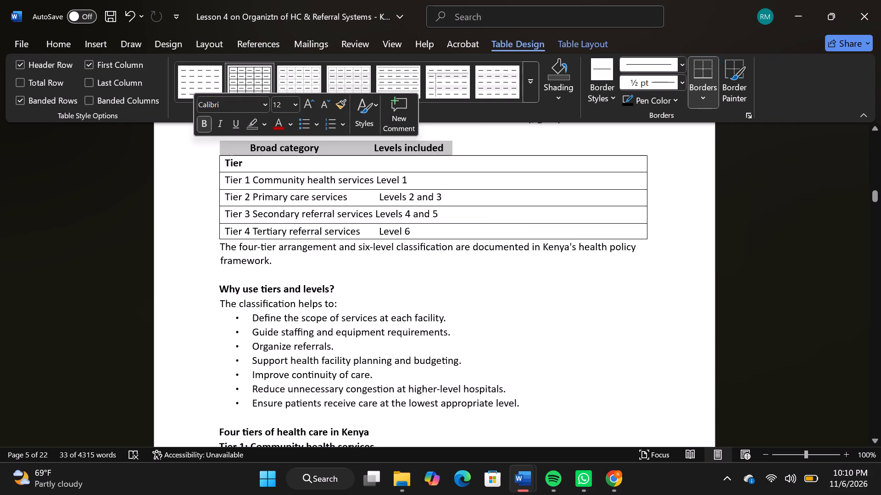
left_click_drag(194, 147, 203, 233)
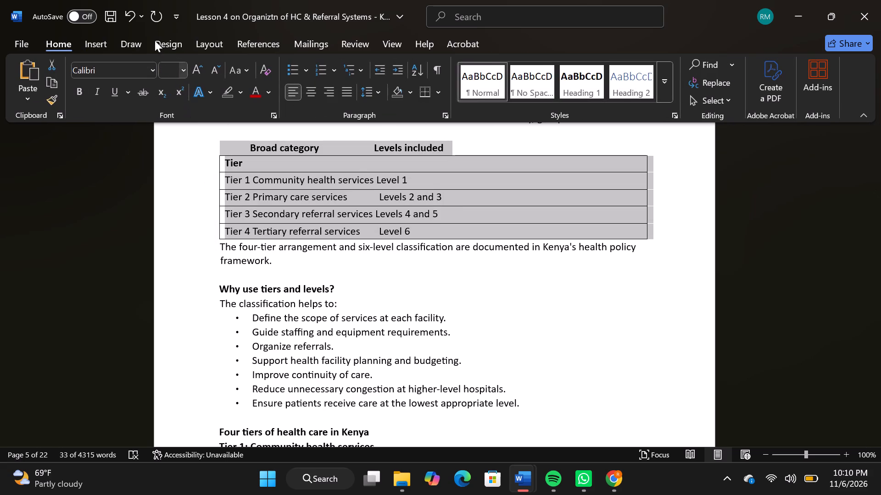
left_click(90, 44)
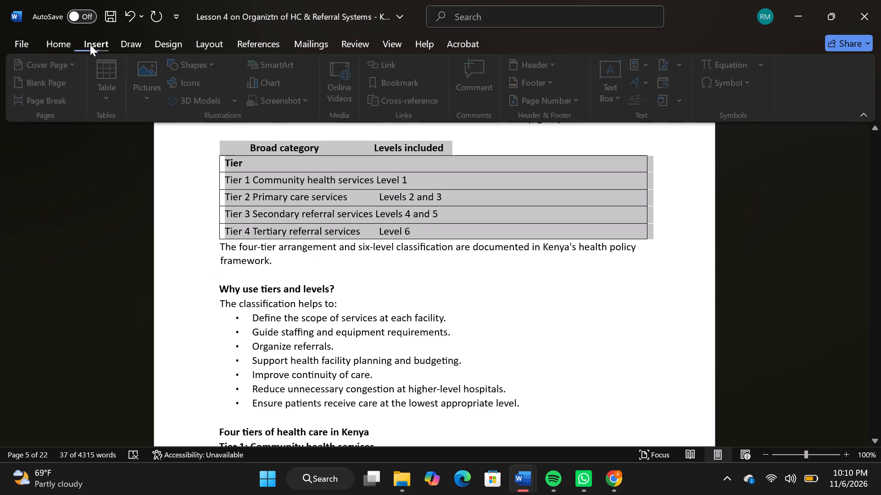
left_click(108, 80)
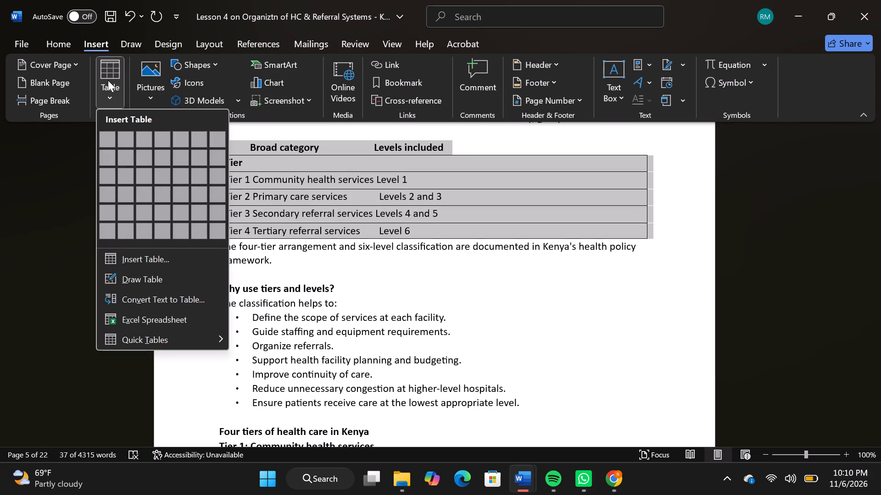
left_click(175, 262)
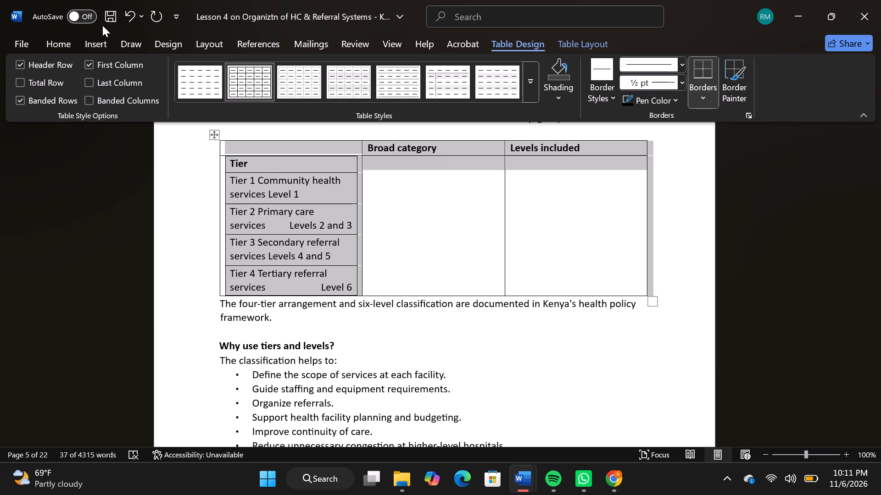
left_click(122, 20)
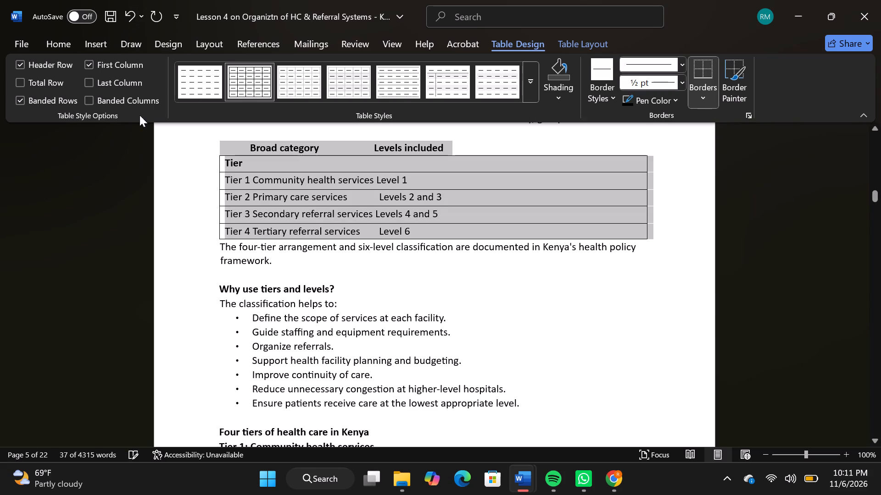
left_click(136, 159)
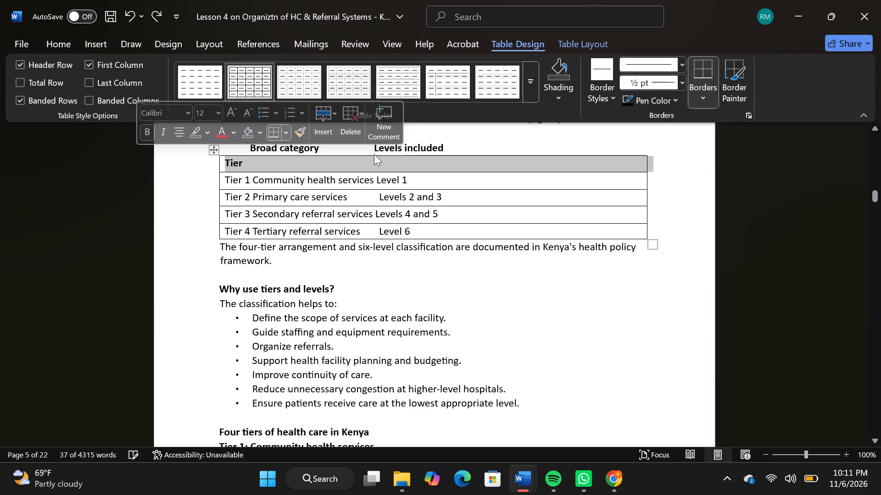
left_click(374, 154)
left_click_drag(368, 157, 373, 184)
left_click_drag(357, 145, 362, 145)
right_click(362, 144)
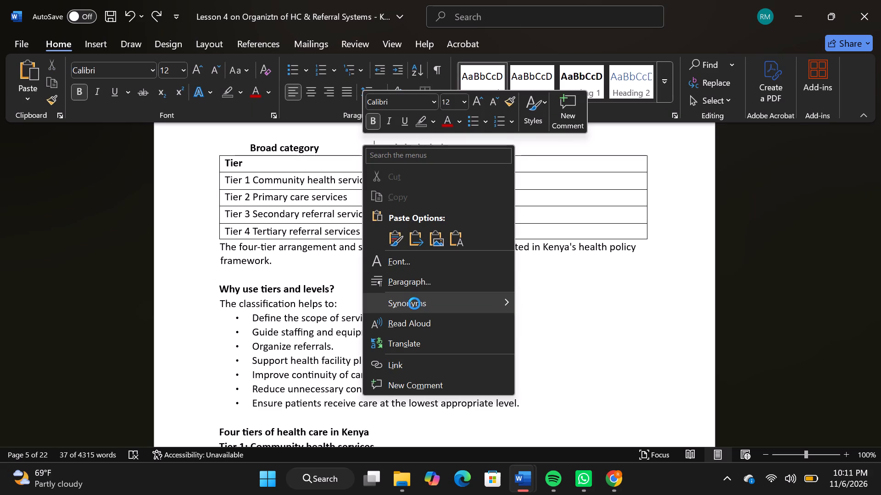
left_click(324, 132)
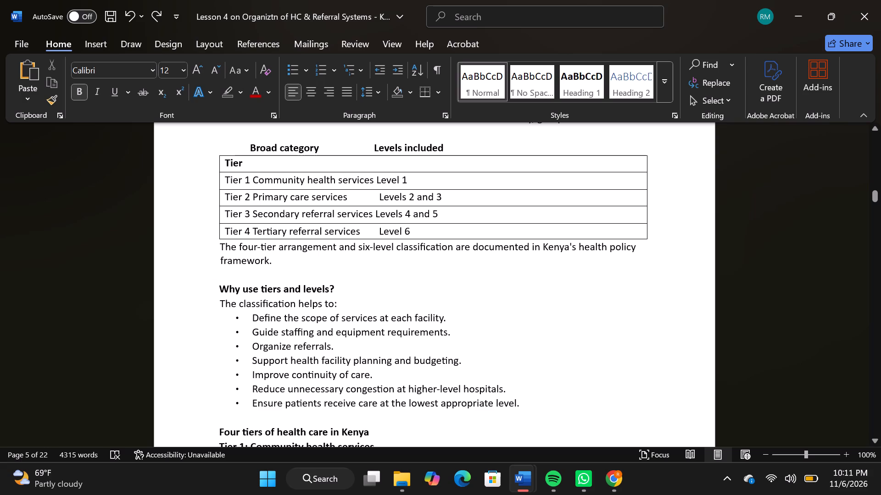
In the Tier 1 row, insert a wide gap of spaces between "Tier 1" and "Community health services".
left_click(250, 180)
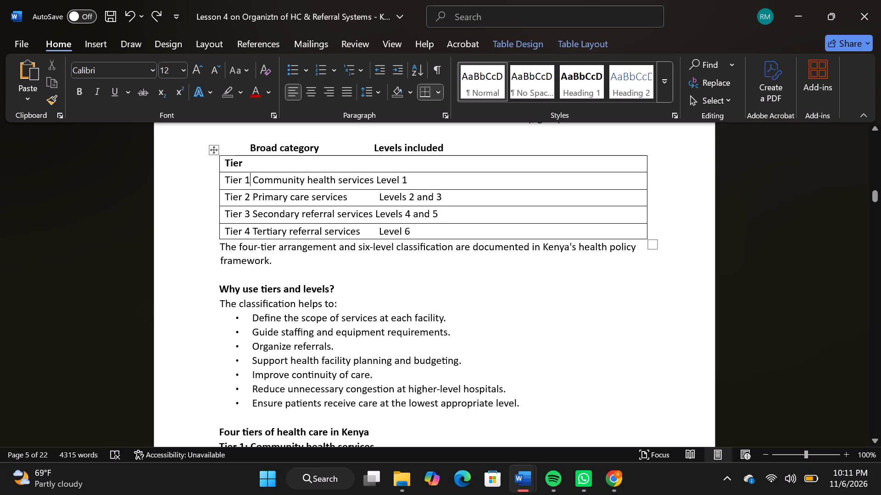
key("space")
key("space")
key("space")
key("space")
key("space")
key("space")
key("space")
key("space")
key("space")
key("space")
key("space")
key("space")
key("space")
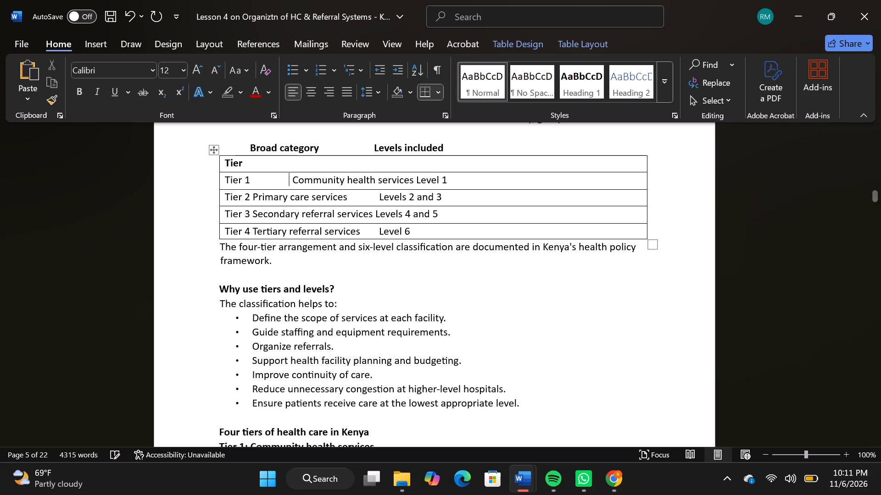
key("space")
In the Tier 1 row, space "Level 1" away from "Community health services" to near the table's right edge.
left_click(423, 179)
key("space")
key("space")
key("space")
key("space")
key("space")
key("space")
key("space")
key("space")
key("space")
key("space")
key("space")
key("space")
key("space")
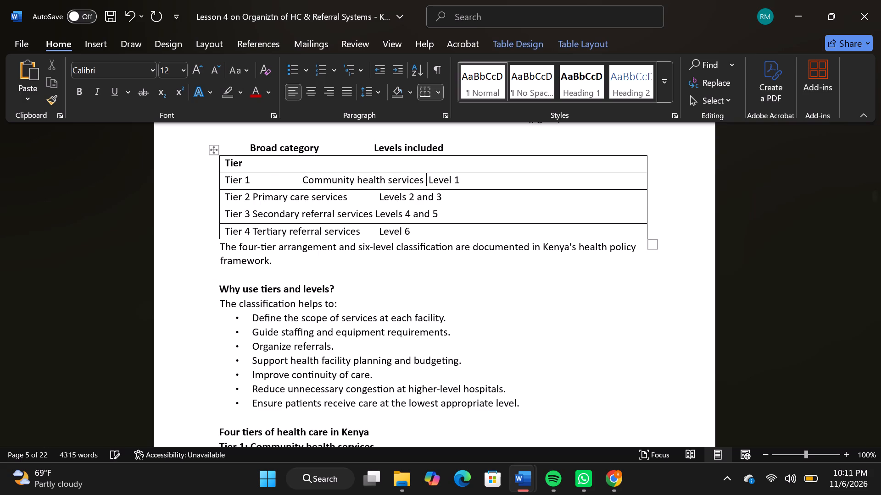
key("space")
key("space")
key("space")
key("space")
key("space")
key("space")
key("space")
key("space")
key("space")
key("space")
key("space")
key("space")
key("space")
key("space")
key("space")
key("space")
key("space")
key("space")
key("space")
key("space")
In the Tier 2 row, shift "Levels 2 and 3" with spaces until it sits beneath "Level 1".
left_click(376, 200)
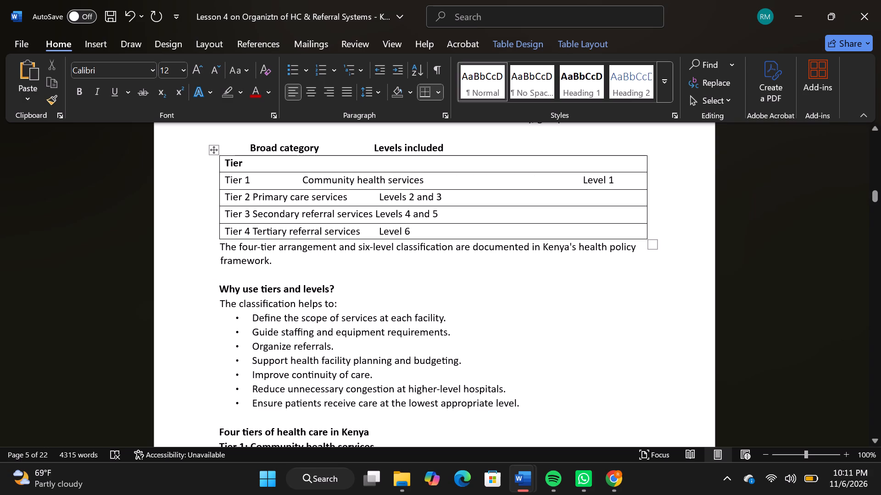
key("space")
key("space")
key("space")
key("space")
key("space")
key("space")
key("space")
key("space")
key("space")
key("space")
key("space")
key("space")
key("space")
key("space")
key("space")
key("space")
key("space")
key("space")
key("space")
key("space")
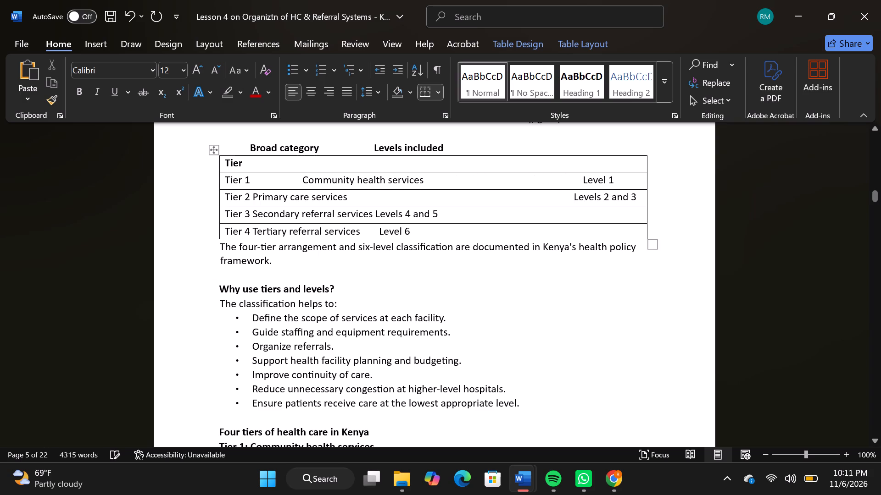
In the Tier 3 row, shift "Levels 4 and 5" with spaces until it lines up beneath "Levels 2 and 3".
left_click(375, 211)
key("space")
key("space")
key("space")
key("space")
key("space")
key("space")
key("space")
key("space")
key("space")
key("space")
key("space")
key("space")
key("space")
key("space")
key("space")
key("space")
key("space")
key("space")
key("space")
key("space")
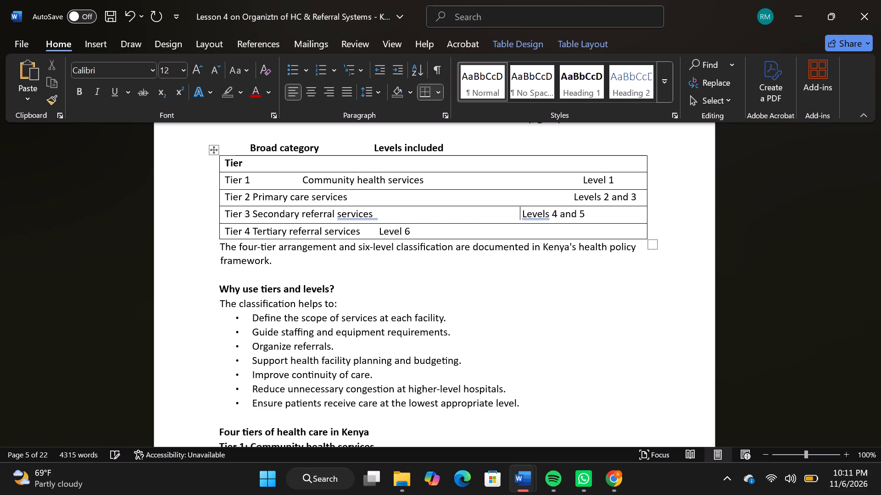
key("space")
key("space")
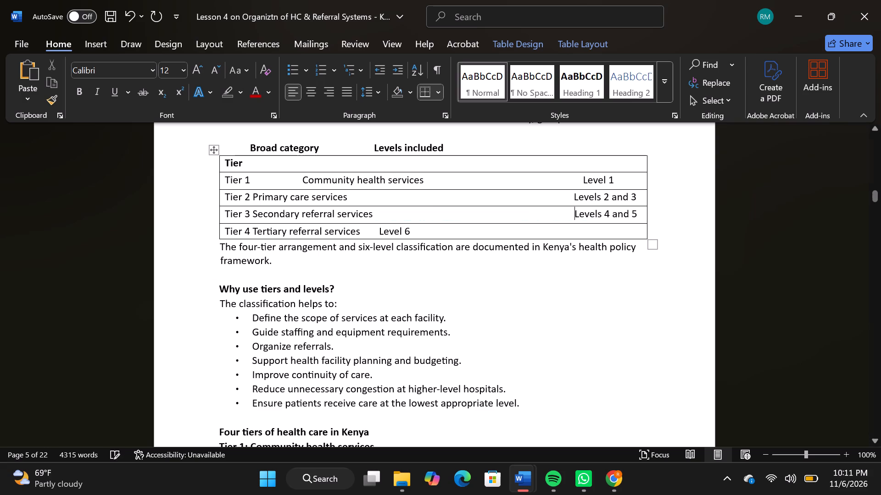
In the Tier 4 row, shift "Level 6" with spaces until it sits beneath "Levels 4 and 5".
left_click(375, 230)
key("space")
key("space")
key("space")
key("space")
key("space")
key("space")
key("space")
key("space")
key("space")
key("space")
key("space")
key("space")
key("space")
key("space")
key("space")
key("space")
key("space")
key("space")
key("space")
key("space")
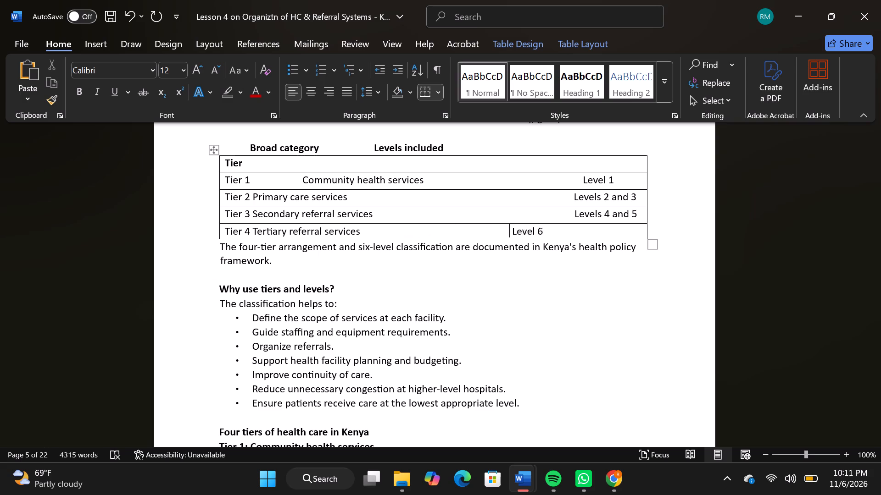
key("space")
key("space")
key("space")
key("space")
key("space")
key("space")
key("space")
key("space")
key("space")
key("space")
key("space")
key("space")
key("space")
key("space")
key("space")
key("space")
key("space")
key("space")
key("space")
key("space")
In the Tier 4 row, add one more space before "Level 6".
key("space")
Copy "Levels included" from above the table, pad the header row with spaces after "Tier", and paste the heading above "Level 1".
left_click_drag(367, 145, 380, 153)
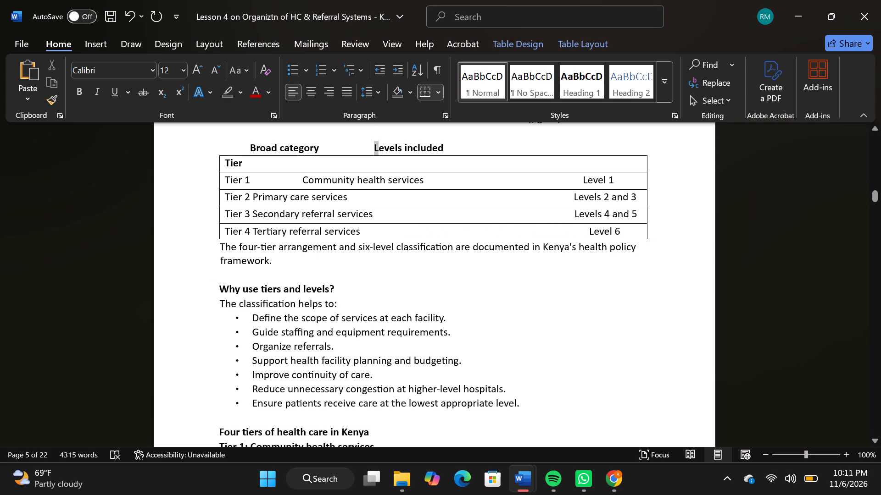
left_click_drag(380, 153, 445, 152)
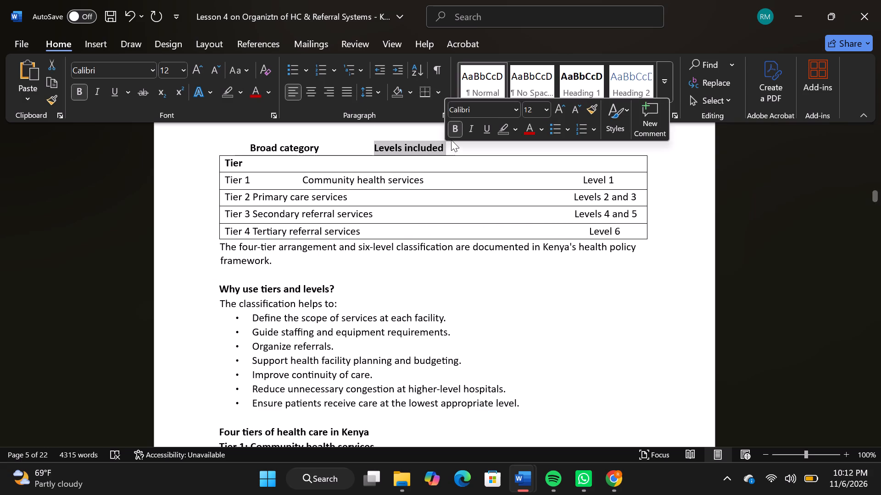
left_click(51, 89)
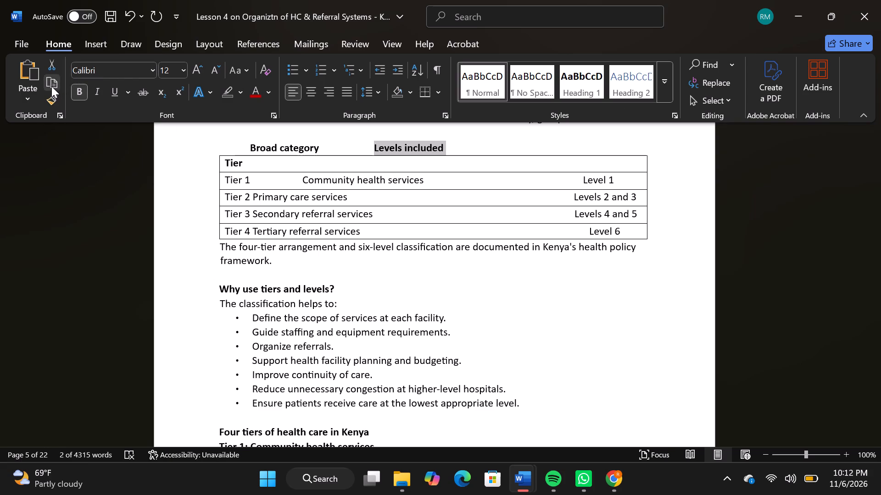
left_click(51, 86)
left_click(590, 164)
left_click(560, 161)
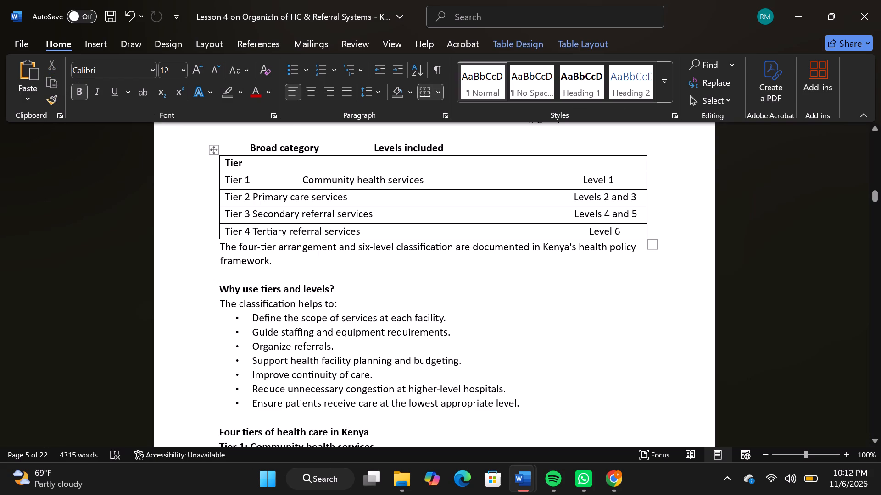
left_click(563, 166)
key("space")
key("space")
key("space")
key("space")
key("space")
key("space")
key("space")
key("space")
key("space")
key("space")
key("space")
key("space")
key("space")
key("space")
key("space")
key("space")
key("space")
key("space")
key("space")
key("space")
right_click(569, 168)
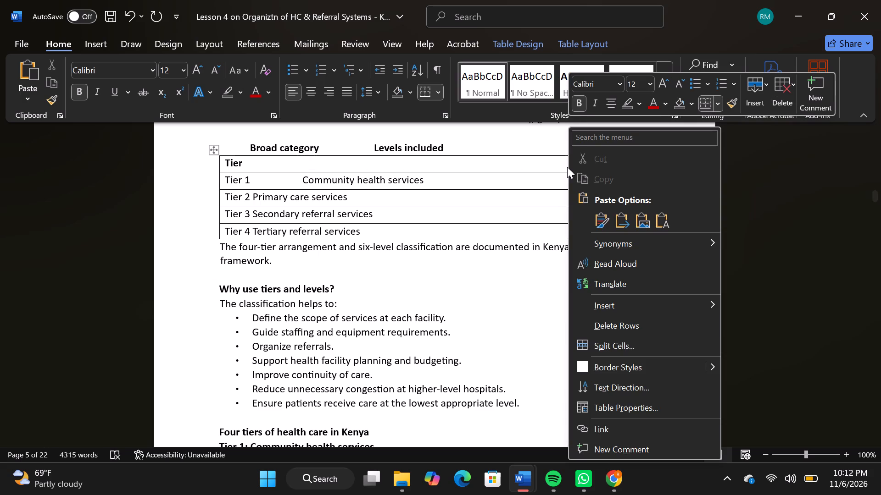
left_click(598, 218)
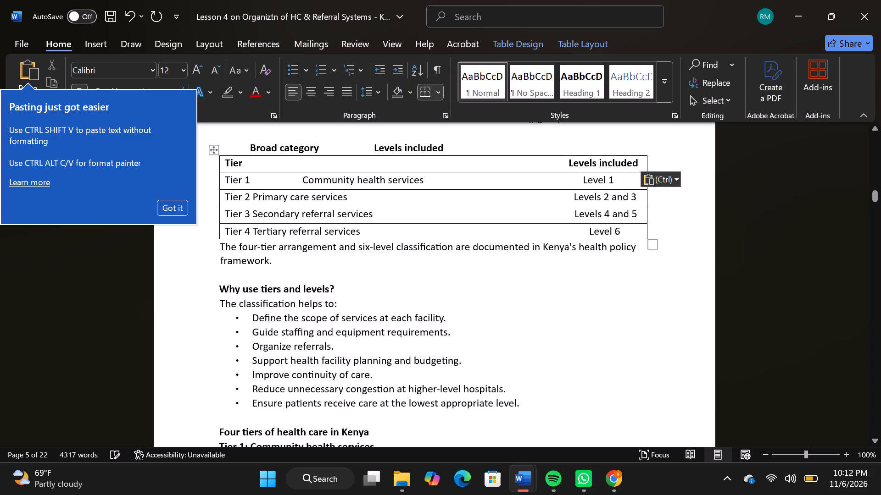
left_click(169, 208)
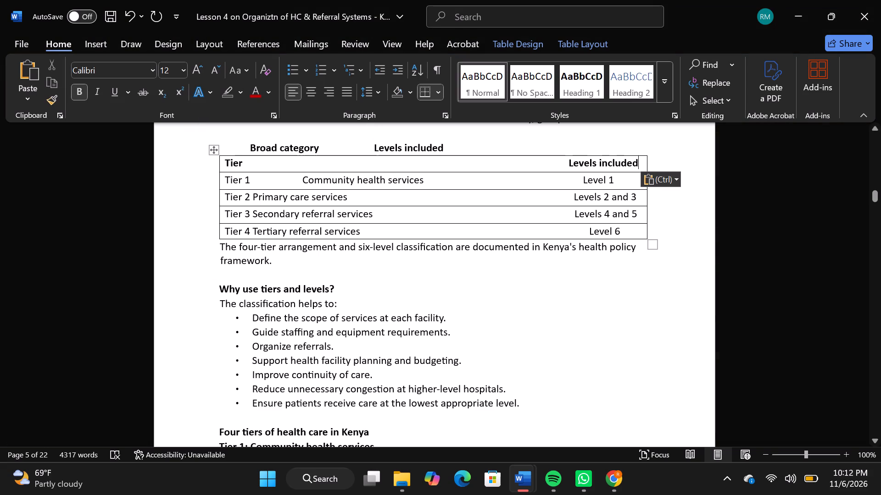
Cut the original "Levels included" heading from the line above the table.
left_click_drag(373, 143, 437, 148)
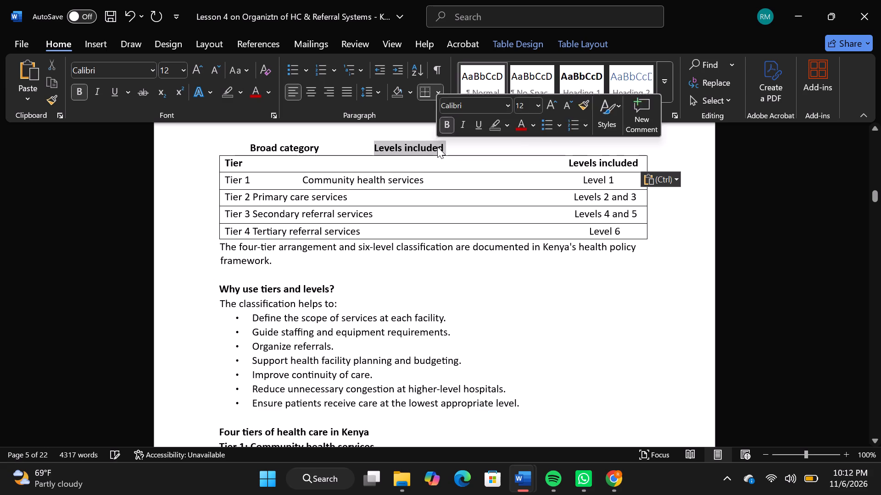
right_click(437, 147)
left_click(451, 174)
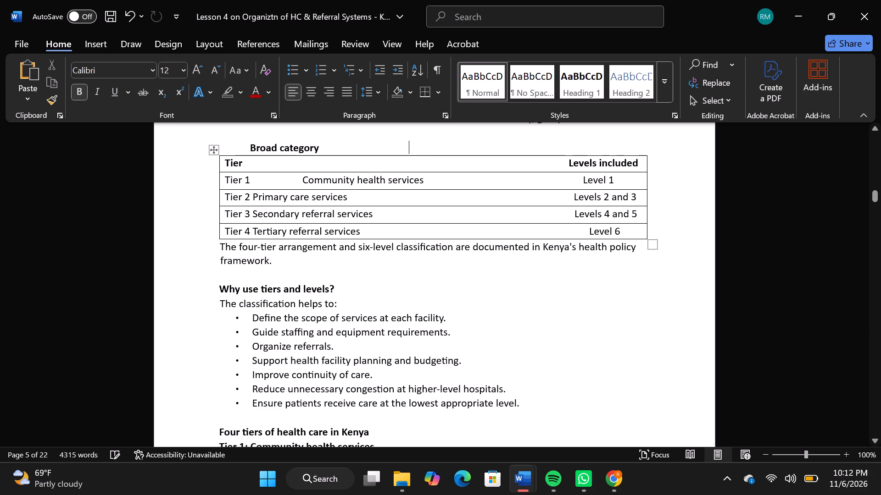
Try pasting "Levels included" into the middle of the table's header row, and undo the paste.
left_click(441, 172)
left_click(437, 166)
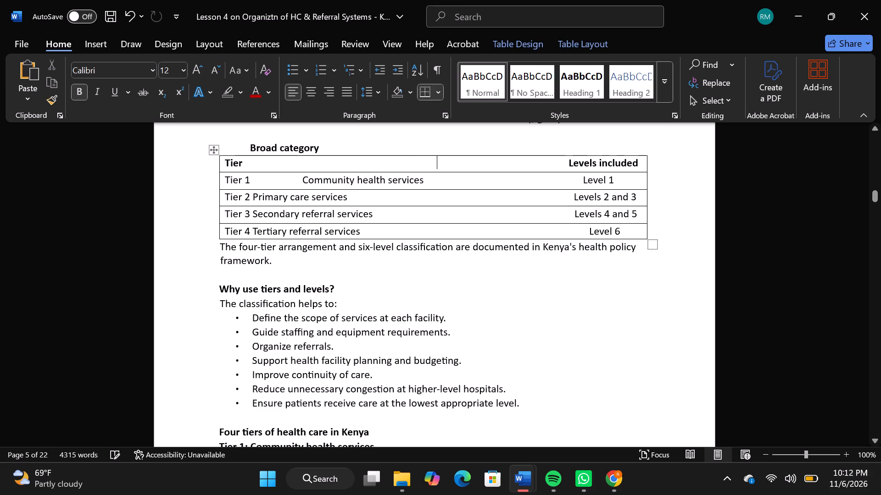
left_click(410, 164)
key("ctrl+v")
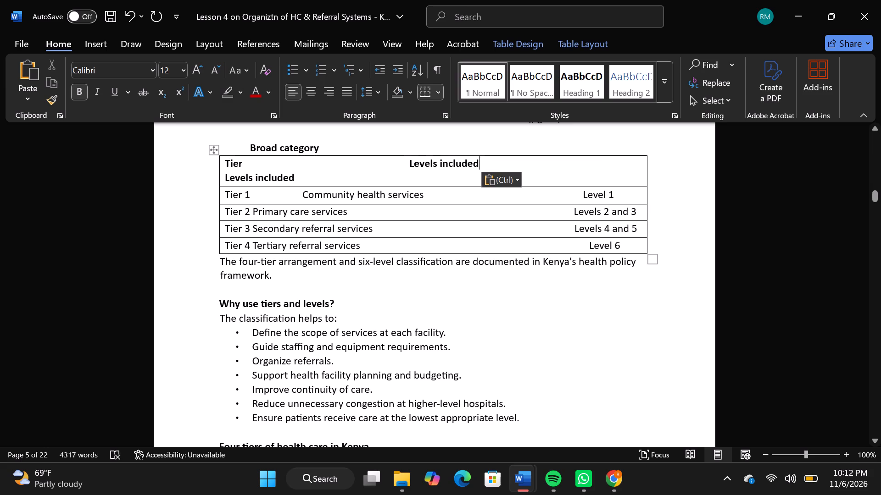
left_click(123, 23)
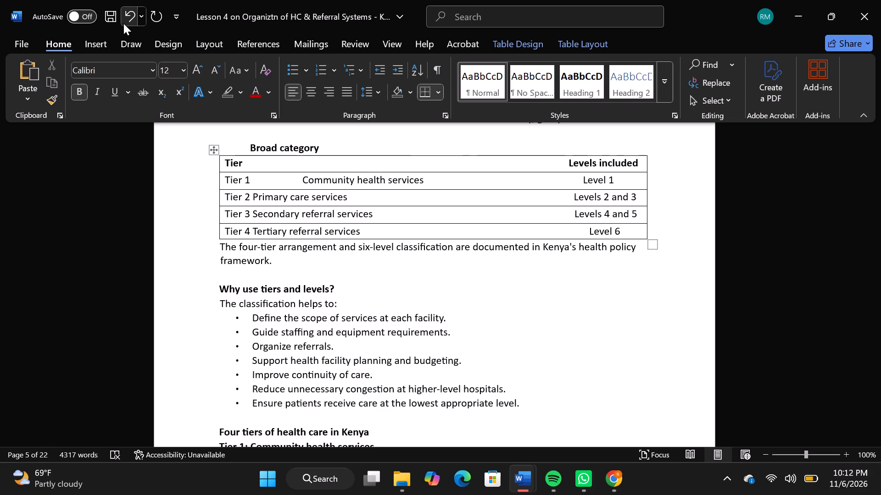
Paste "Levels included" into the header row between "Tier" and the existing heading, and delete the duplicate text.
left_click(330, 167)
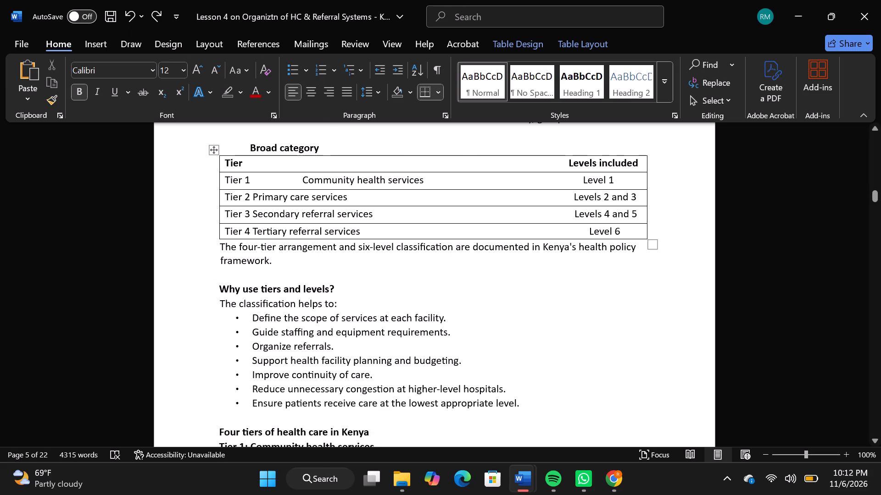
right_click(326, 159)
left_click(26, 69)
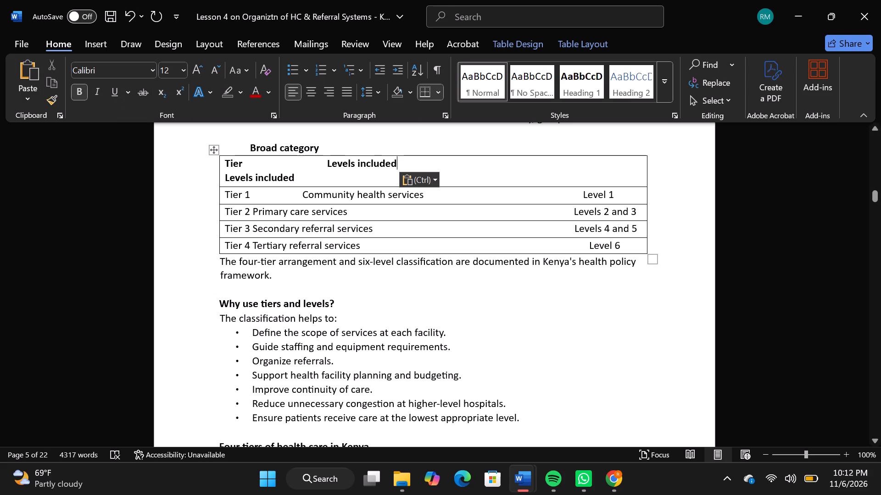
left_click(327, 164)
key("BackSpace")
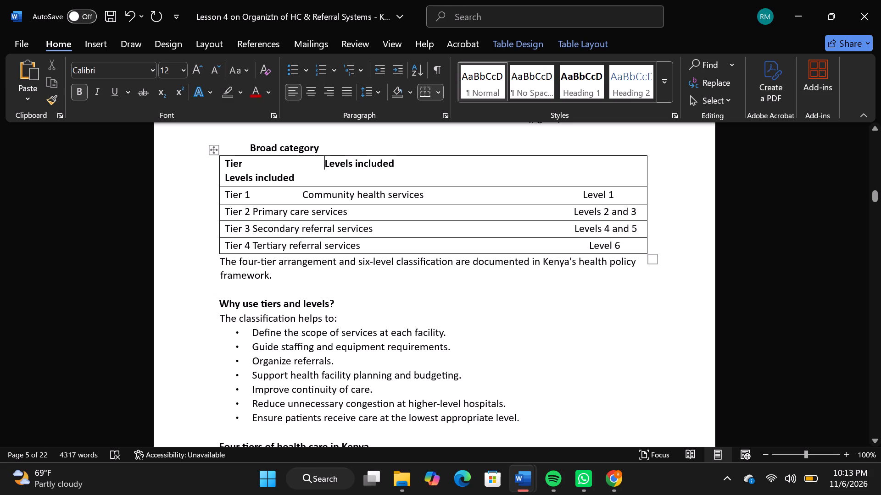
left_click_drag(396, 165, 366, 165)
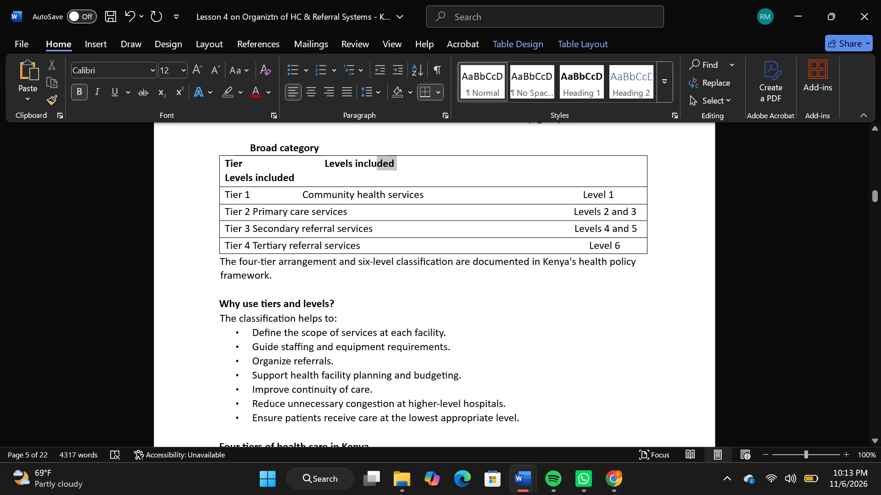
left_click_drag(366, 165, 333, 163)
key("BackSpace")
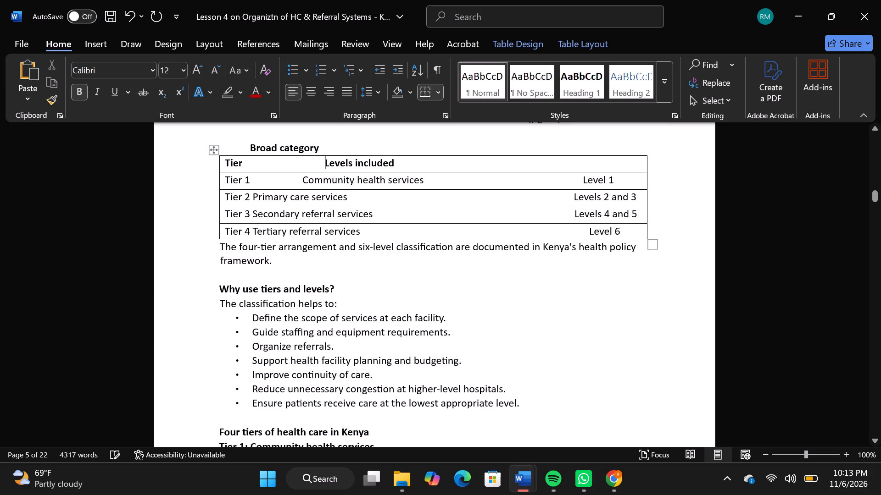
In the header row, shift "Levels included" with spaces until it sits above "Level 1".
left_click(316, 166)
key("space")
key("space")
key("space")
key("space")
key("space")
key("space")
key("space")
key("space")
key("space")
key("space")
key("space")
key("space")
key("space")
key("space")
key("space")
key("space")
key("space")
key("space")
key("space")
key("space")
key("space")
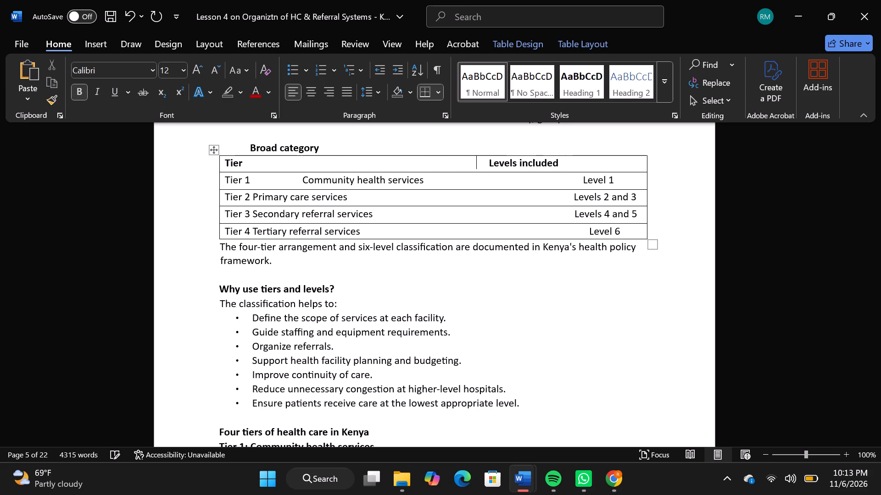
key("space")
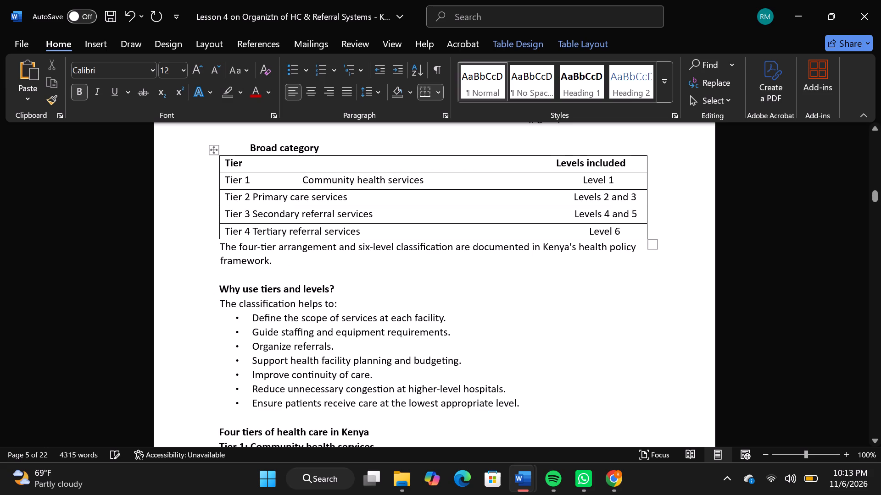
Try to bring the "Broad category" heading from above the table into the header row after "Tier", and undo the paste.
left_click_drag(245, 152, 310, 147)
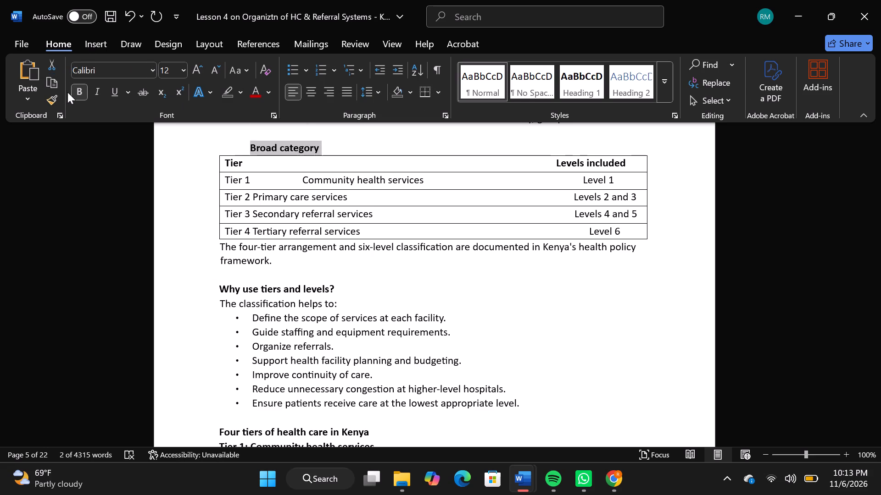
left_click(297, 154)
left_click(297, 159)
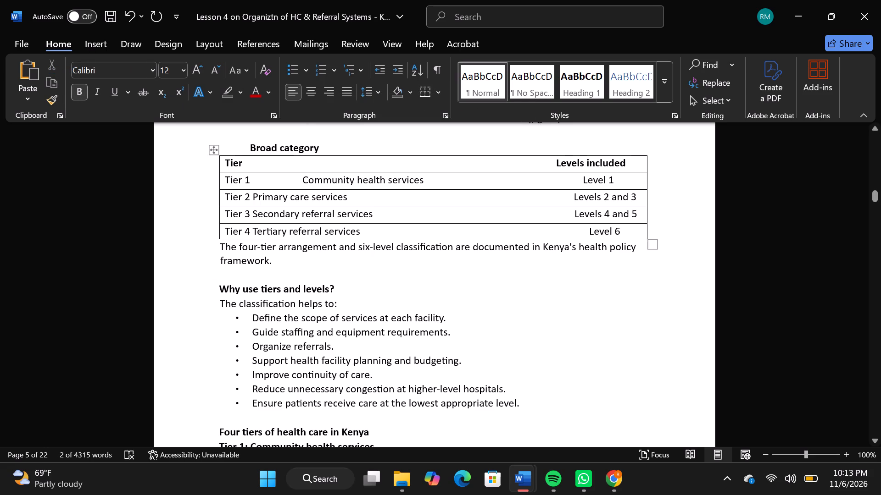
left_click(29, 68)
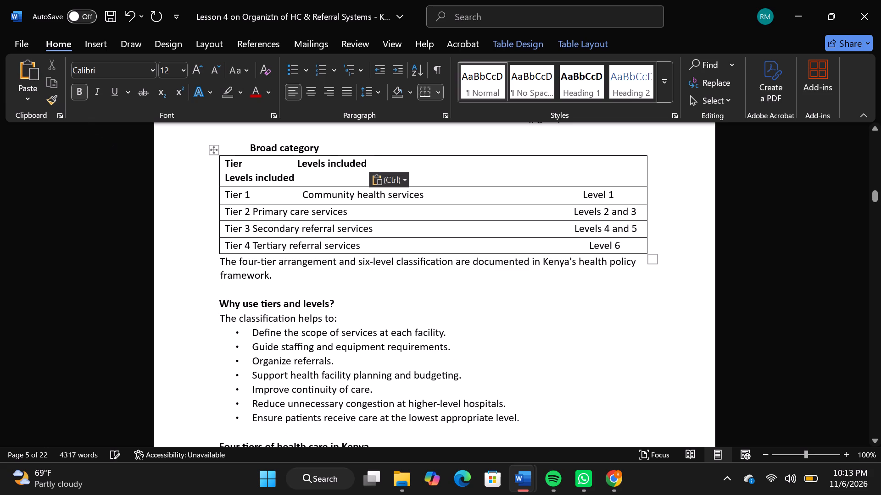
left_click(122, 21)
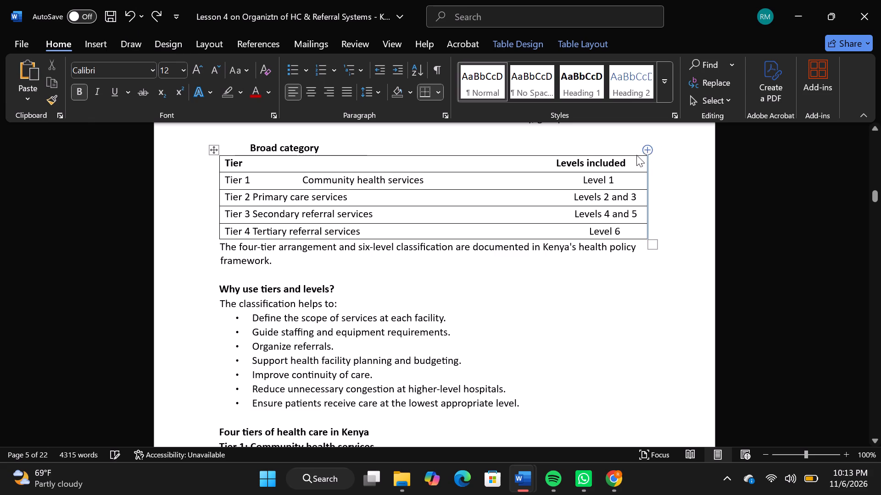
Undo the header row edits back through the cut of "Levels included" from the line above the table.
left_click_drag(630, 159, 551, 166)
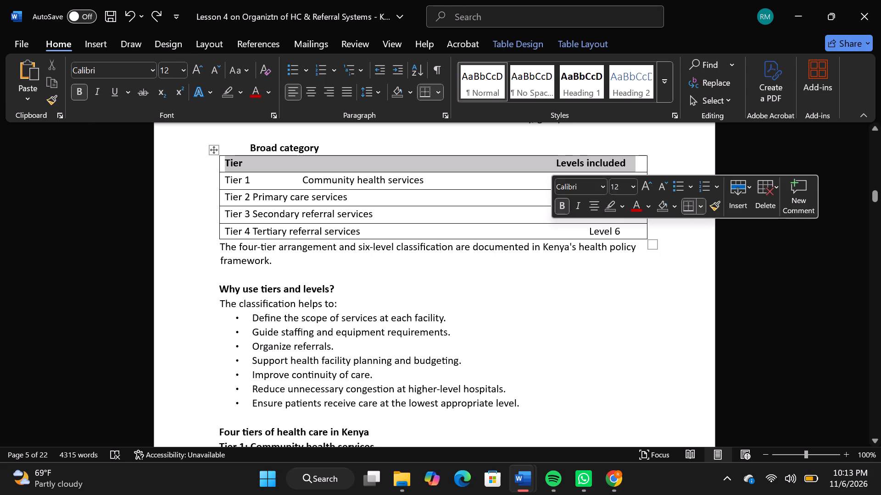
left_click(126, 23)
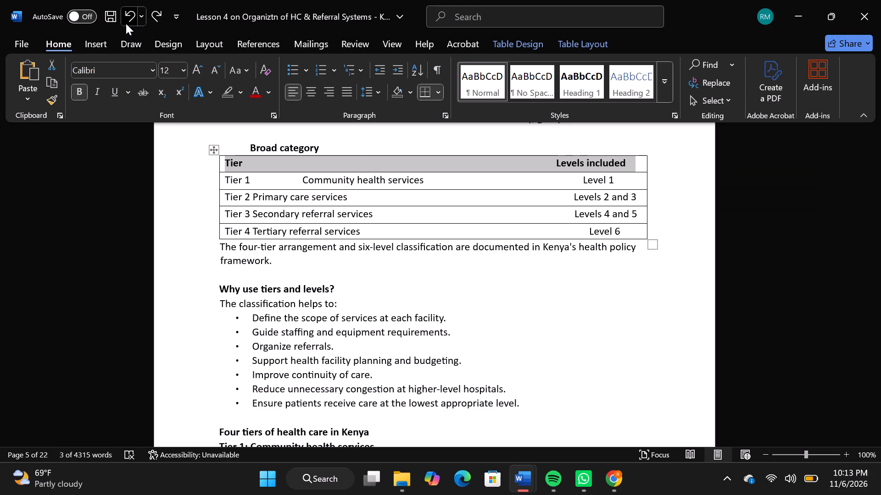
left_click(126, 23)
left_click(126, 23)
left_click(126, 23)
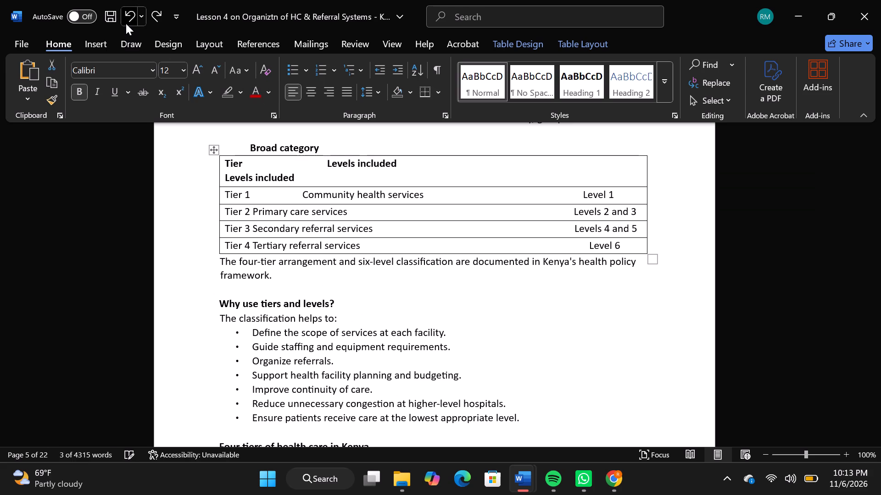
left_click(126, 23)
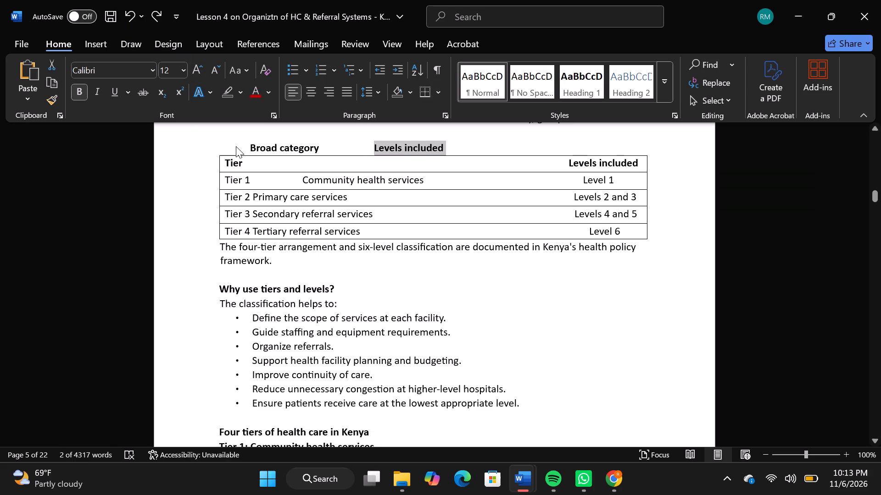
Replace the header row's "Levels included" with a copy of "Broad category" and "Levels included" from above the table, placed after "Tier".
left_click_drag(246, 146, 411, 147)
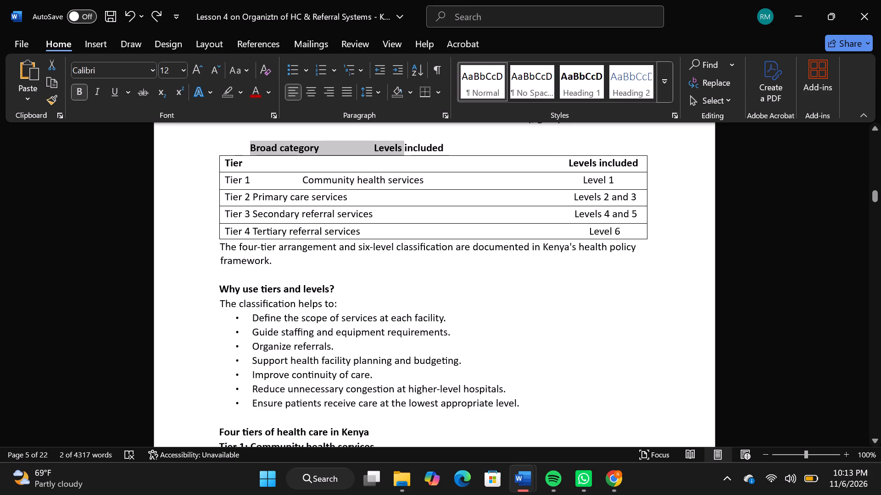
left_click_drag(411, 147, 441, 148)
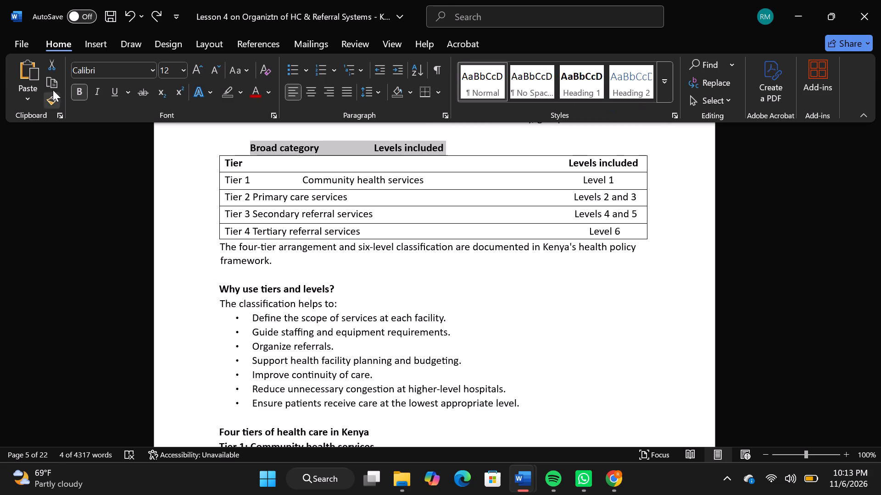
left_click(53, 83)
left_click(546, 165)
left_click_drag(641, 162, 580, 165)
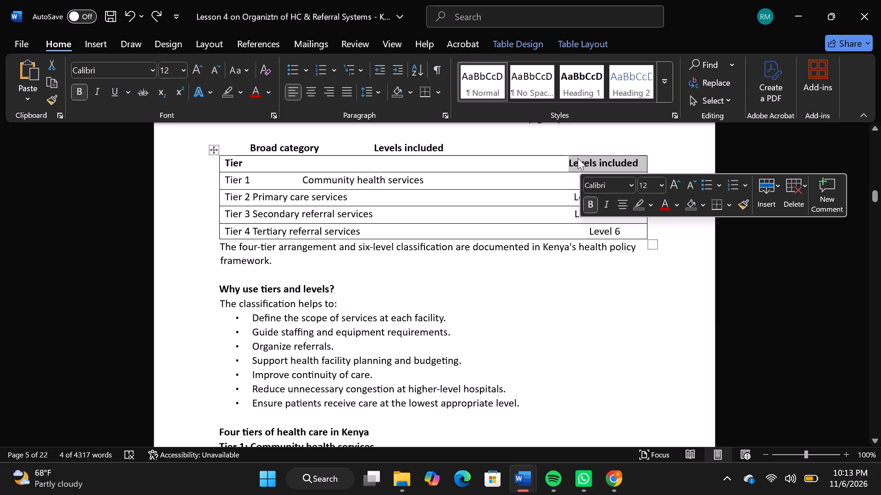
key("BackSpace")
left_click(280, 168)
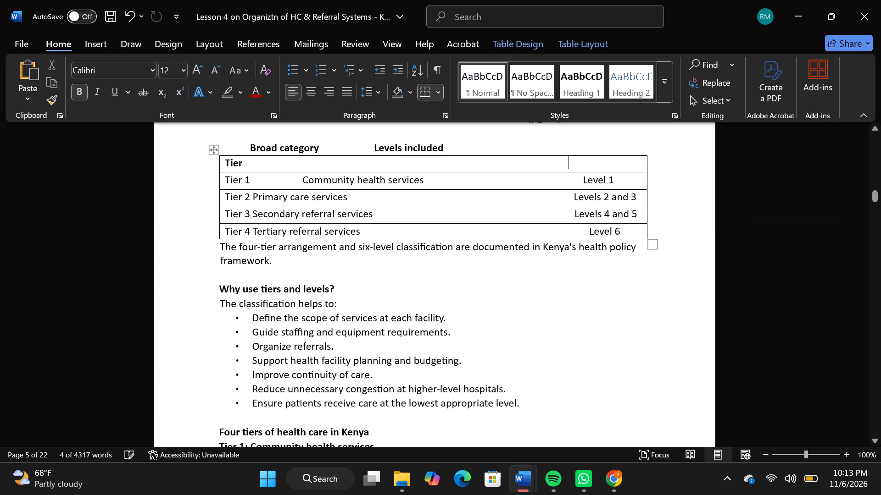
right_click(276, 163)
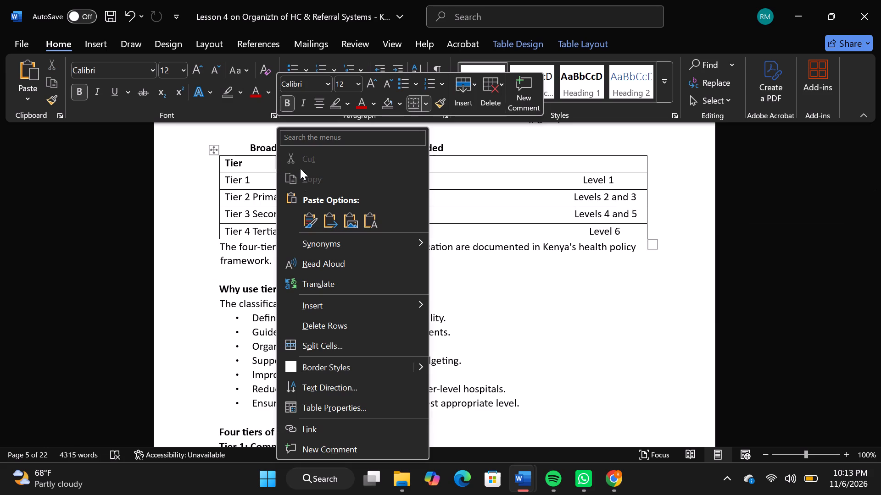
left_click(306, 220)
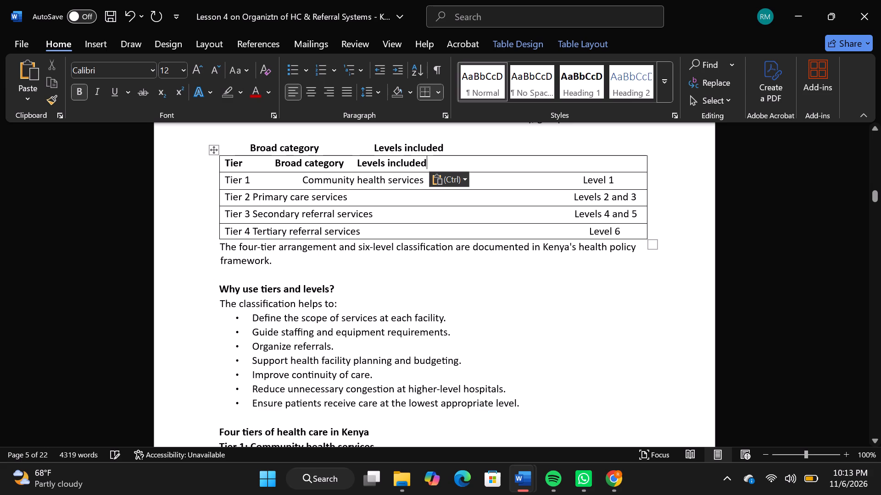
In the table's header row, shift "Levels included" with spaces toward the row's end, until it sits above the level entries.
left_click(355, 163)
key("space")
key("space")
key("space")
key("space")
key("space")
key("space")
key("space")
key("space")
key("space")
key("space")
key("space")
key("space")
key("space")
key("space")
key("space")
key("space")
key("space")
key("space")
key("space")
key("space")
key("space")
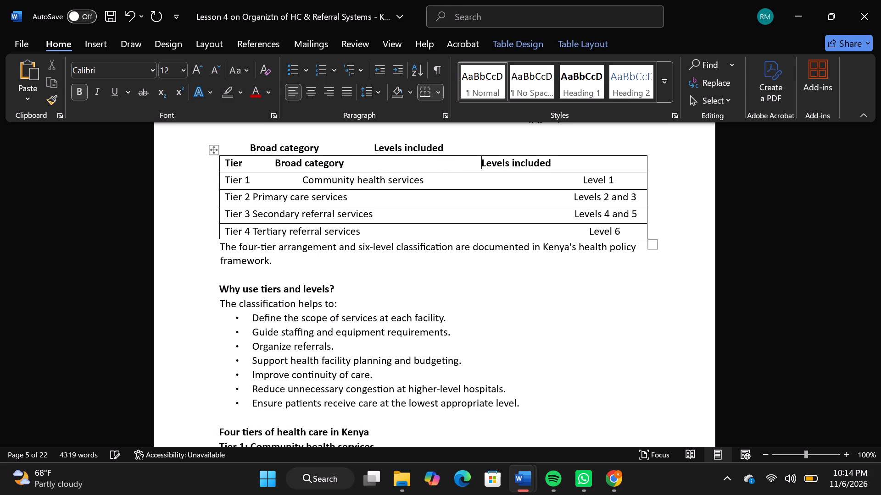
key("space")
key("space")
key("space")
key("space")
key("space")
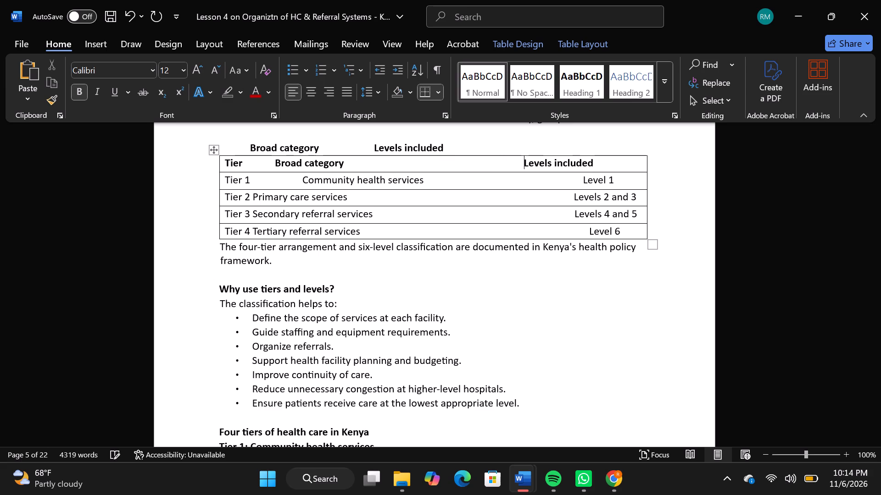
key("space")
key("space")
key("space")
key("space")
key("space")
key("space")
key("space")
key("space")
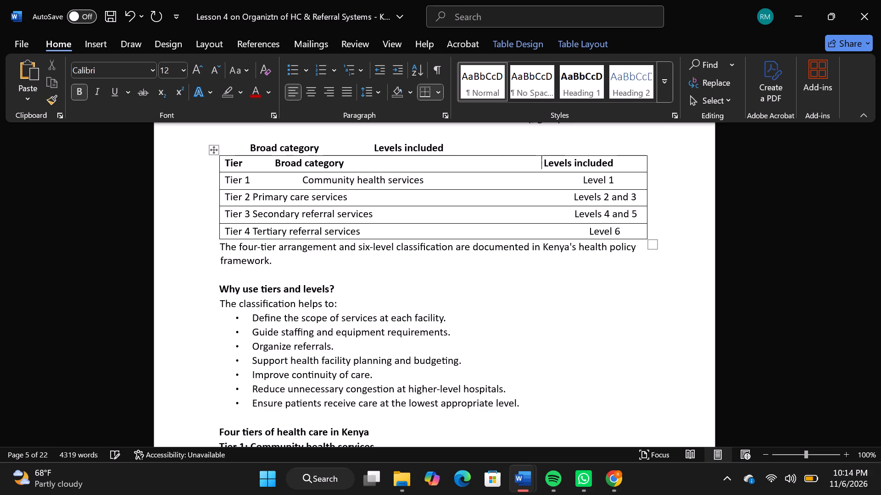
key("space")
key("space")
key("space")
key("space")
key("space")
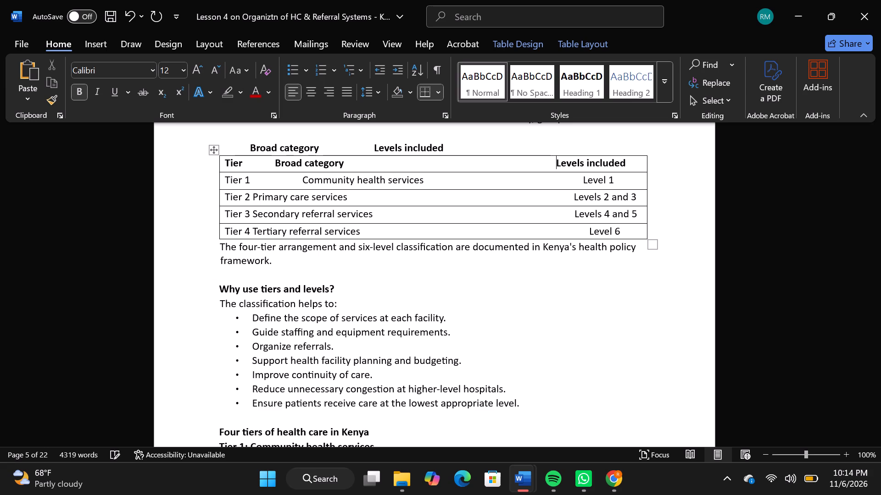
In the Tier 1 row, move "Community health services" further from "Tier 1" by adding spaces before it.
left_click(305, 184)
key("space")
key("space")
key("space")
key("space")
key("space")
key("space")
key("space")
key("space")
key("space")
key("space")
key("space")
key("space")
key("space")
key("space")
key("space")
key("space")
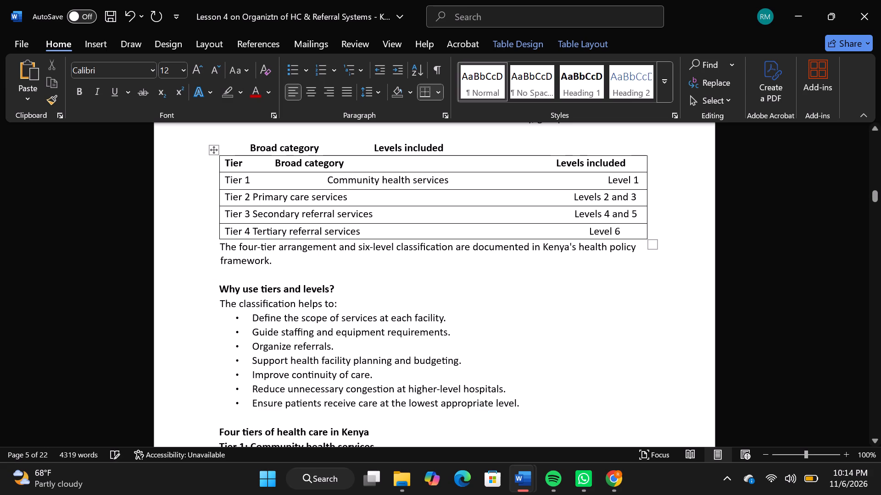
In the Tier 1 row, remove spaces before "Level 1" until it sits centred beneath the "Levels included" heading.
left_click(597, 179)
key("BackSpace")
key("BackSpace")
key("BackSpace")
key("BackSpace")
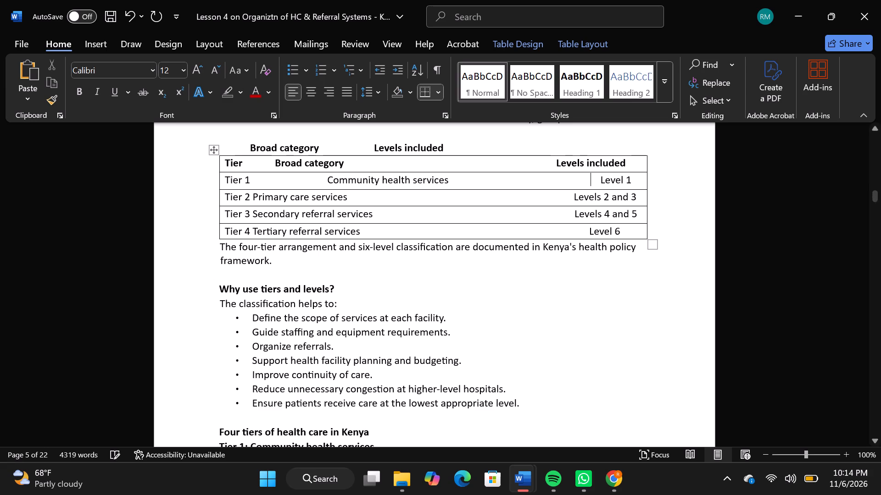
left_click(589, 182)
key("BackSpace")
key("BackSpace")
key("BackSpace")
key("BackSpace")
key("BackSpace")
key("BackSpace")
key("BackSpace")
key("BackSpace")
key("BackSpace")
key("BackSpace")
key("BackSpace")
key("BackSpace")
key("BackSpace")
key("BackSpace")
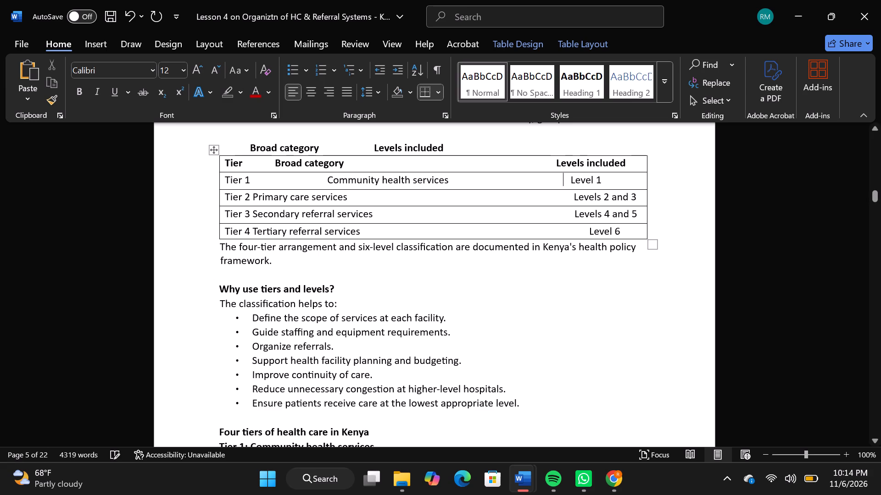
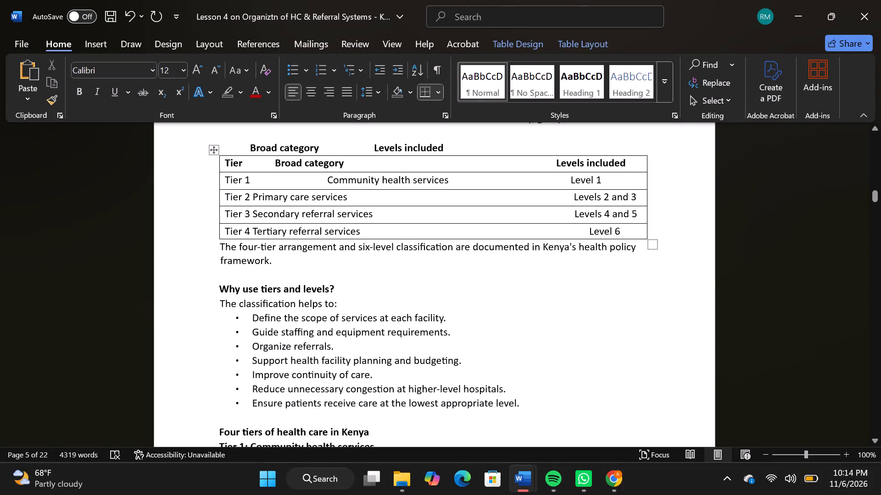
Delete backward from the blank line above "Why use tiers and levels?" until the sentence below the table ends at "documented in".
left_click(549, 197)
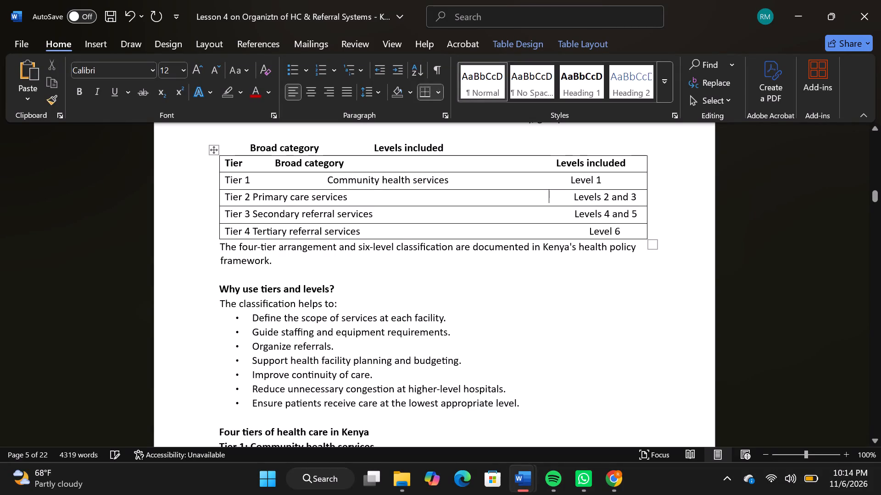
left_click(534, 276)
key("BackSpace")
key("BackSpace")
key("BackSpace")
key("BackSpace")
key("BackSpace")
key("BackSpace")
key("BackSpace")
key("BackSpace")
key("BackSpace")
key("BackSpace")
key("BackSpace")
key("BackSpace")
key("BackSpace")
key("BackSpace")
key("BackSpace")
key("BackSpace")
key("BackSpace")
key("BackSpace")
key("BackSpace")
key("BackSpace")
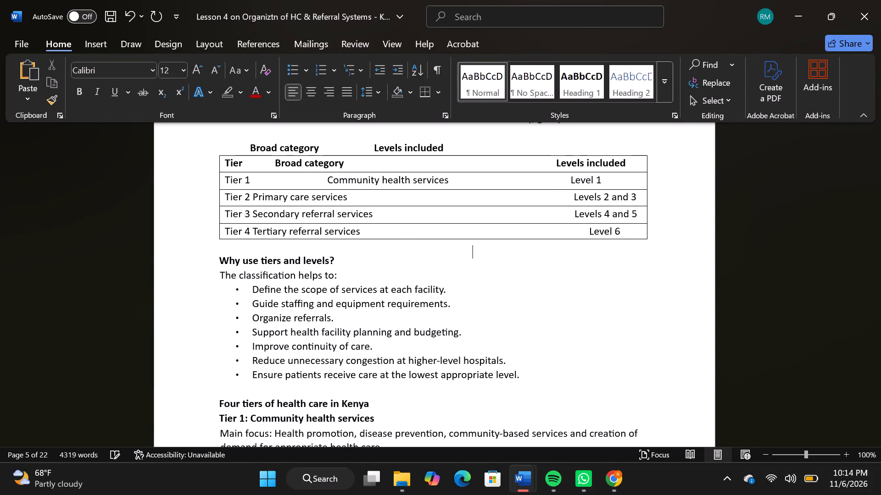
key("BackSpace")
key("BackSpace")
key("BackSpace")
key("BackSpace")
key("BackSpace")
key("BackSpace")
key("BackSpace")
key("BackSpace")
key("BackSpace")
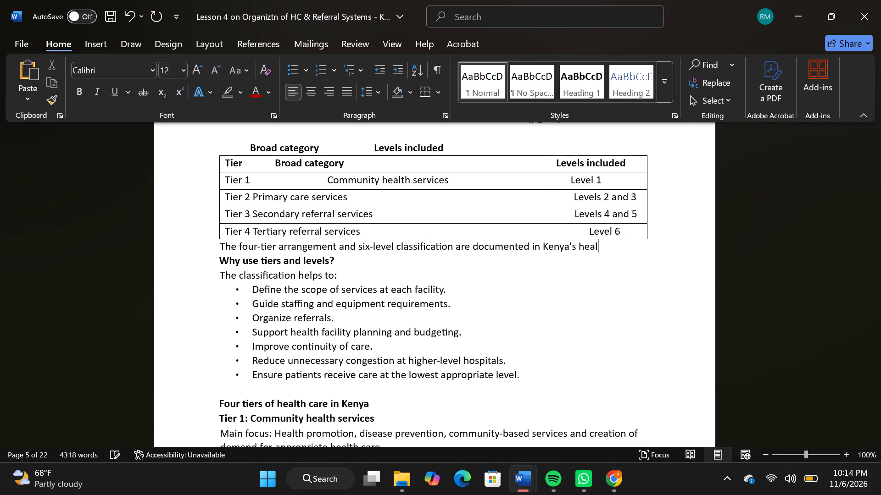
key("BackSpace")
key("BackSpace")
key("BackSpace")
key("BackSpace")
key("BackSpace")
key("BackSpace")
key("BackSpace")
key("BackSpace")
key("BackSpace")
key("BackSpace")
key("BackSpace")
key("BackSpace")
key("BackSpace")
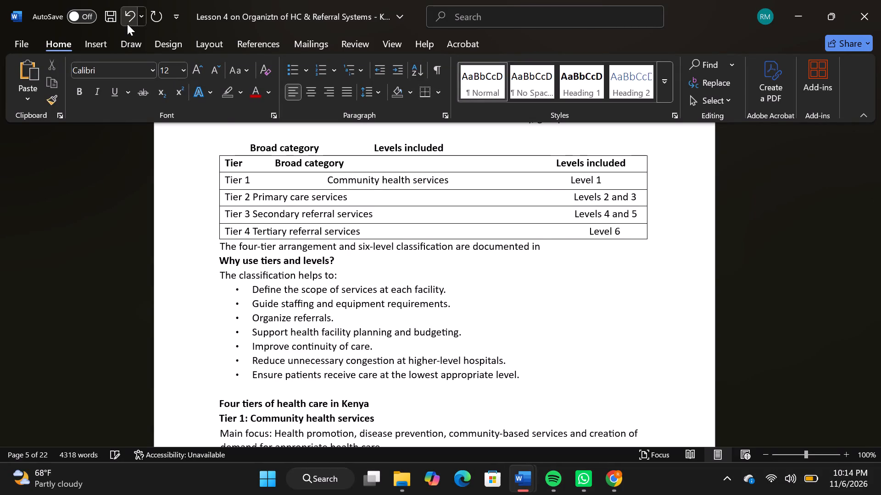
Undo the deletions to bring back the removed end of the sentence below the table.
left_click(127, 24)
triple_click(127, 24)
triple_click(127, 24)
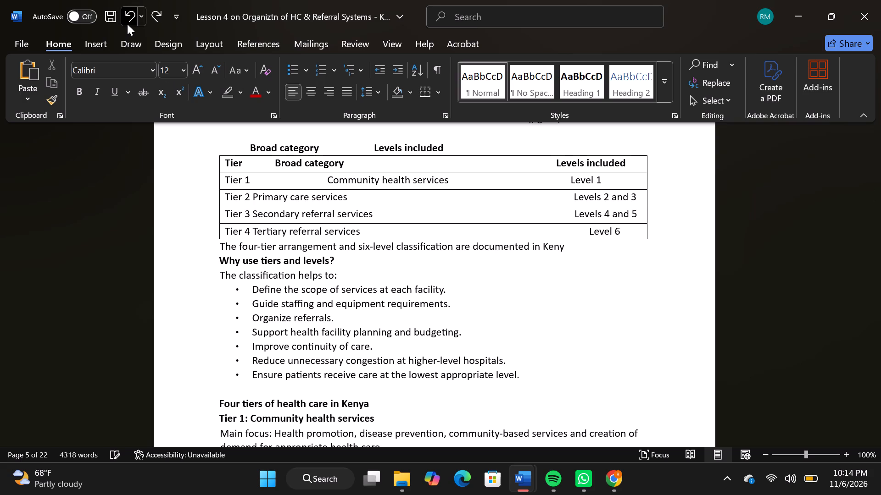
Undo the deletions below the tier table until the sentence again ends with "Kenya's health policy framework.".
triple_click(127, 24)
left_click(127, 24)
double_click(127, 29)
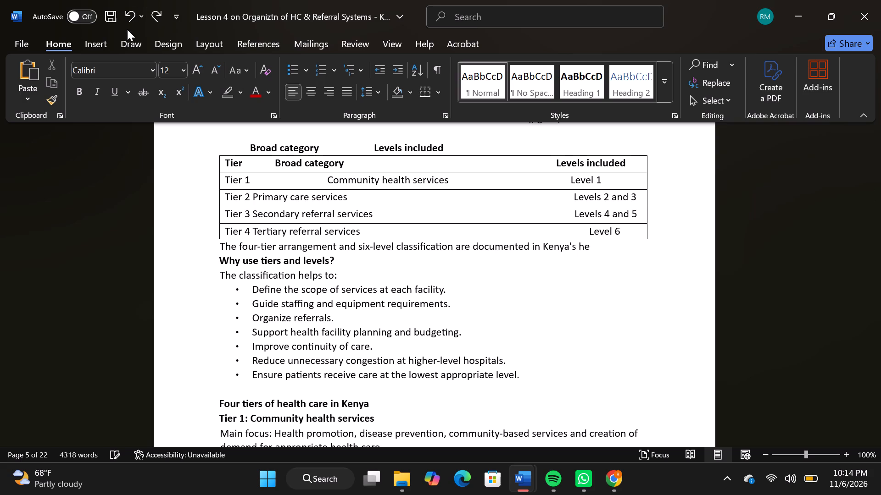
left_click(127, 29)
left_click(127, 29)
left_click(127, 29)
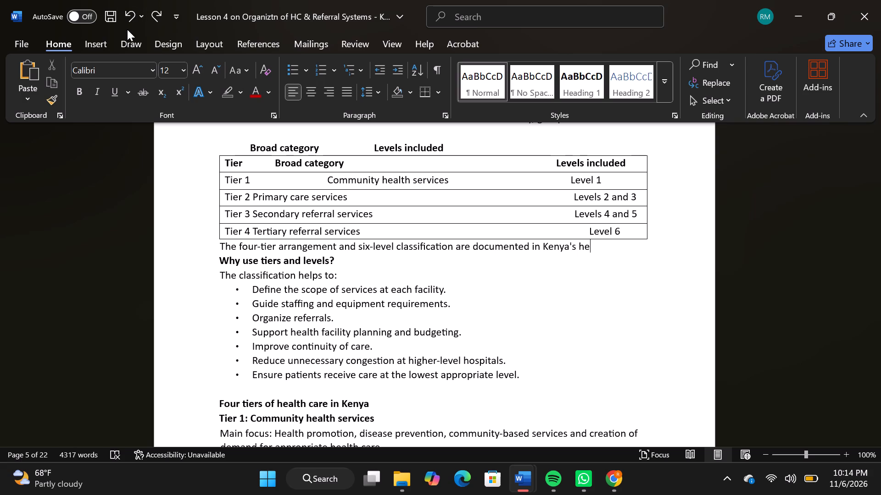
left_click(127, 29)
left_click(127, 29)
left_click(127, 29)
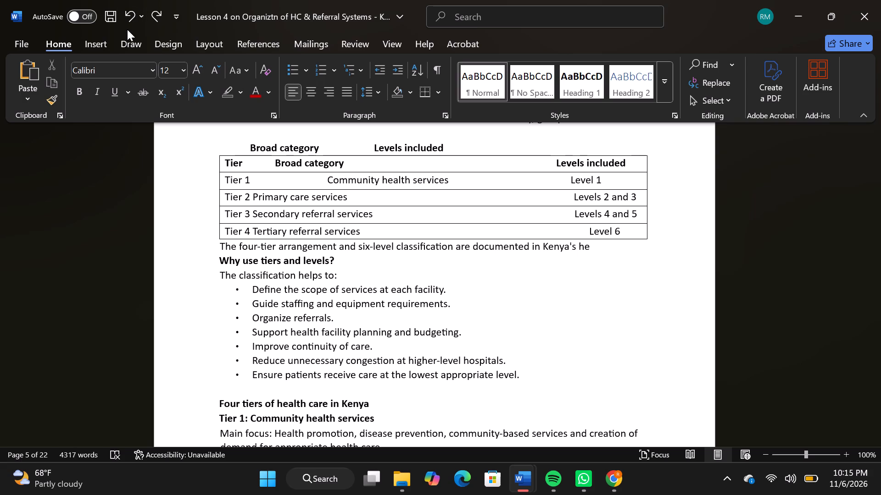
left_click(128, 20)
triple_click(128, 20)
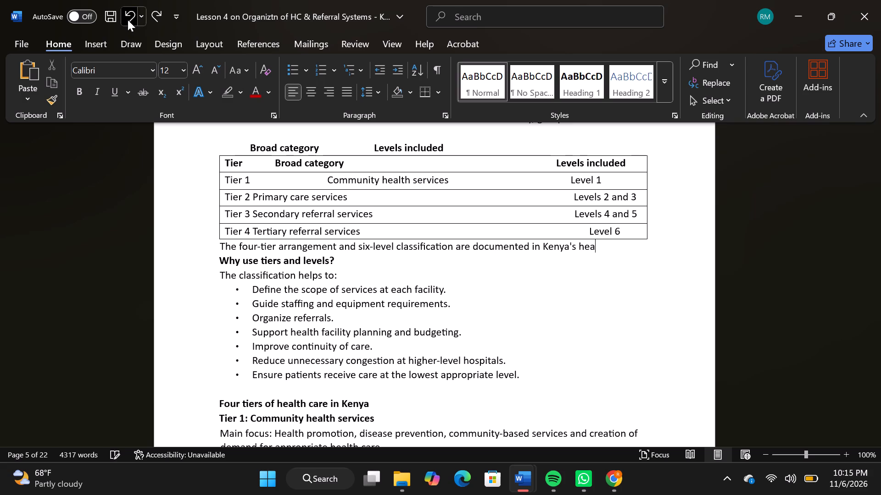
triple_click(128, 20)
triple_click(128, 20)
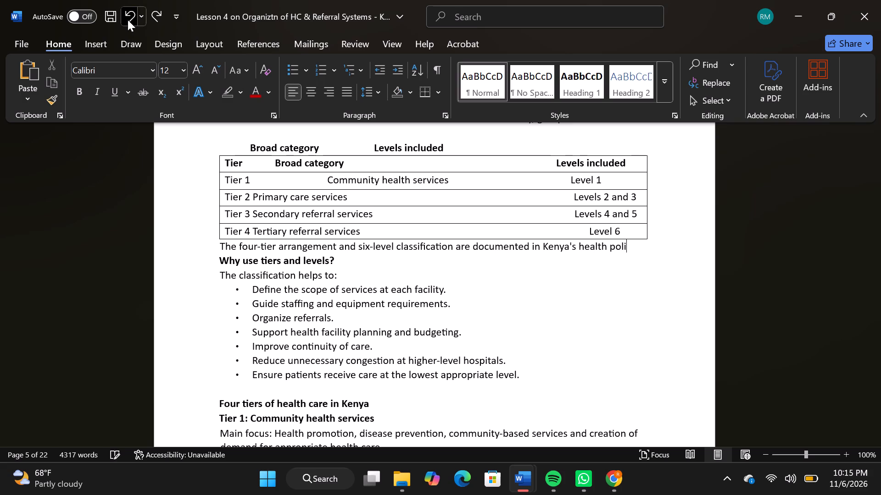
triple_click(128, 20)
triple_click(128, 20)
double_click(128, 20)
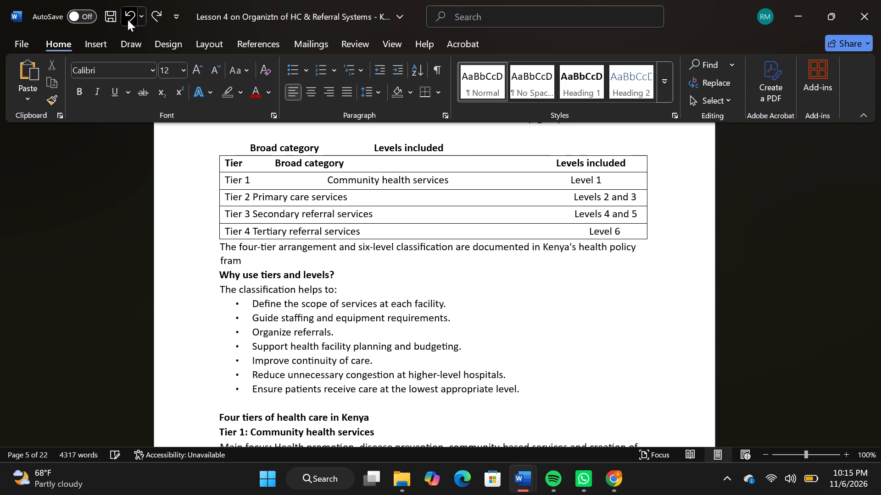
left_click(128, 20)
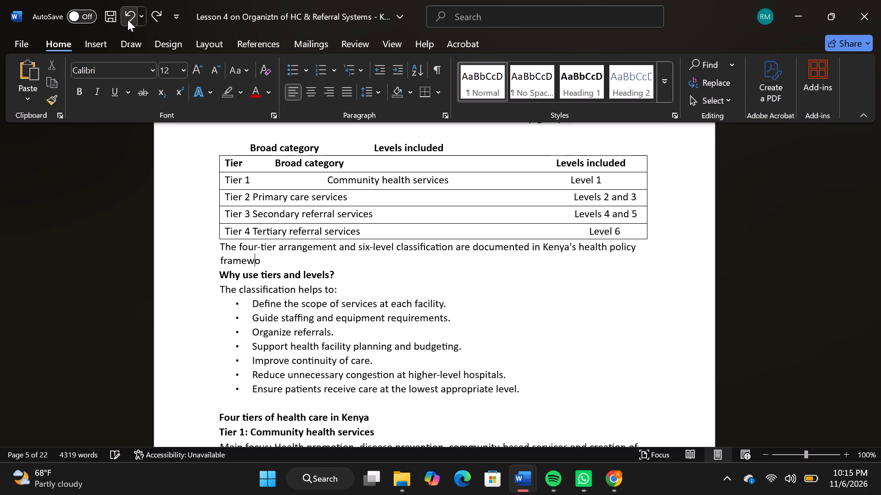
left_click(128, 20)
triple_click(128, 20)
triple_click(128, 20)
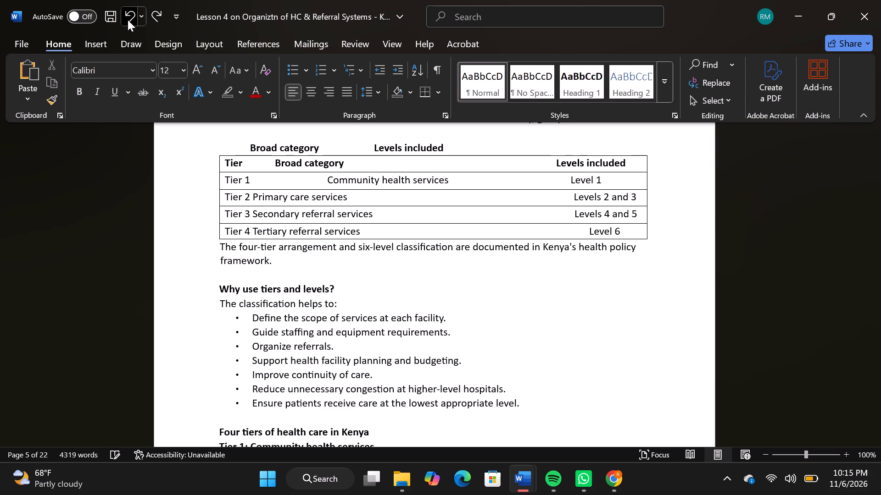
left_click(128, 20)
left_click(128, 20)
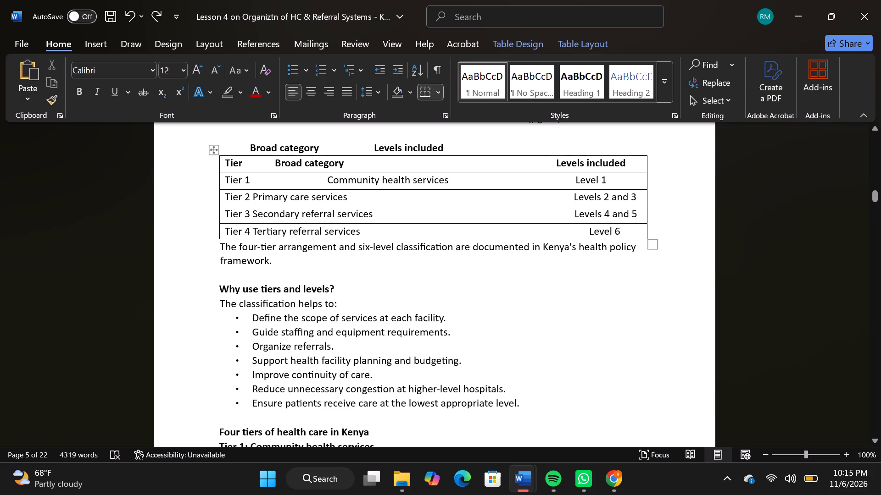
In the Tier 2 row, remove the gap of spaces before "Levels 2 and 3".
left_click(582, 198)
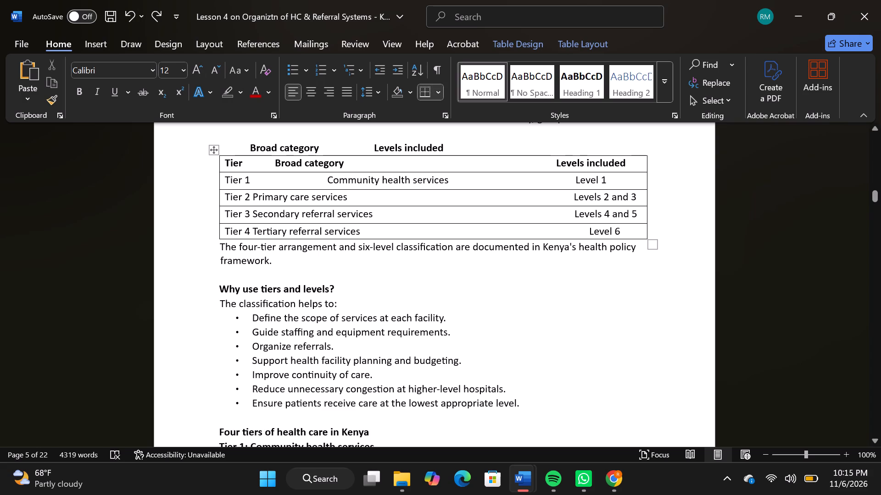
left_click(575, 198)
key("BackSpace")
left_click(573, 195)
key("BackSpace")
key("BackSpace")
key("BackSpace")
key("BackSpace")
key("BackSpace")
key("BackSpace")
key("BackSpace")
key("BackSpace")
key("BackSpace")
key("BackSpace")
key("BackSpace")
key("BackSpace")
key("BackSpace")
key("BackSpace")
key("BackSpace")
key("BackSpace")
key("BackSpace")
key("BackSpace")
key("BackSpace")
key("BackSpace")
key("BackSpace")
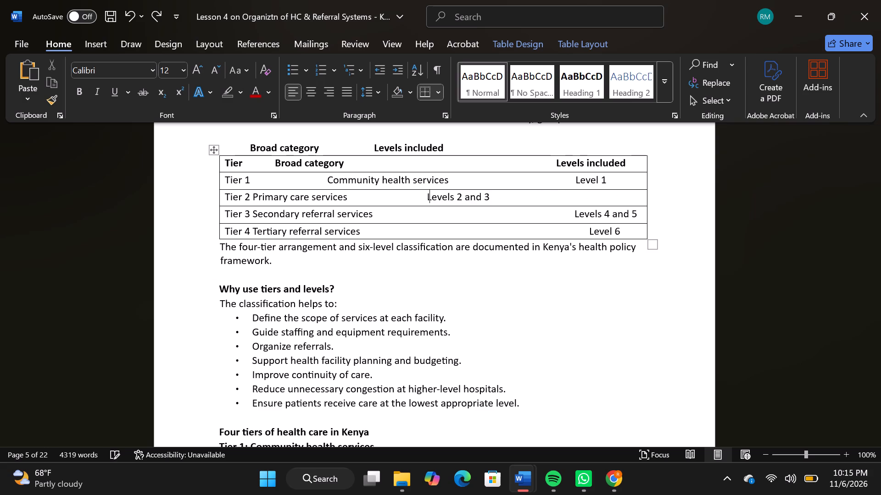
key("BackSpace")
key("BackSpace")
key("BackSpace")
key("BackSpace")
key("BackSpace")
key("BackSpace")
key("BackSpace")
key("BackSpace")
key("BackSpace")
key("BackSpace")
key("BackSpace")
key("BackSpace")
key("BackSpace")
key("BackSpace")
key("BackSpace")
key("BackSpace")
Undo the excess deletions in the Tier 2 row until it reads "Tier 2 Primary care services Levels 2 and 3".
left_click_drag(251, 198, 250, 199)
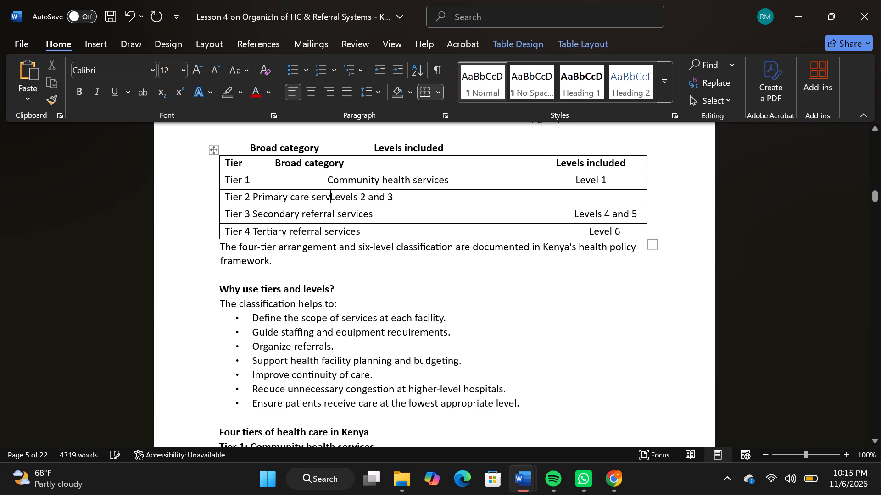
left_click_drag(250, 199, 247, 211)
key("BackSpace")
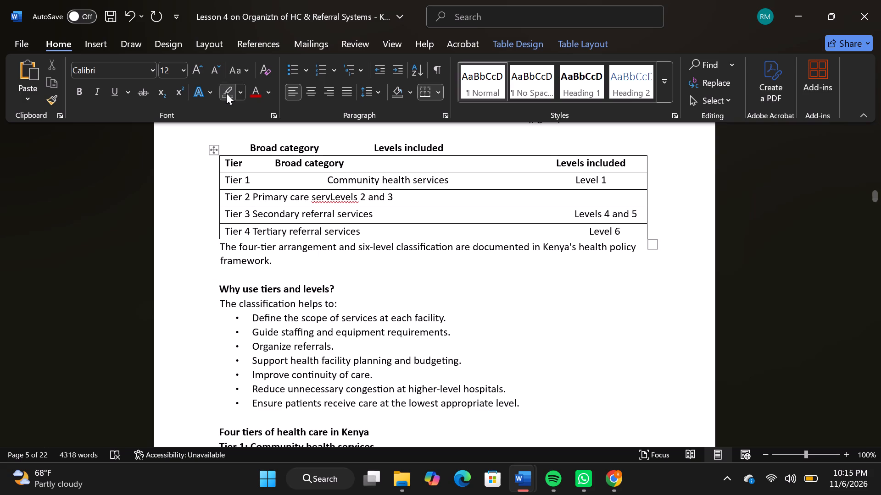
left_click(151, 19)
left_click(151, 19)
left_click(151, 19)
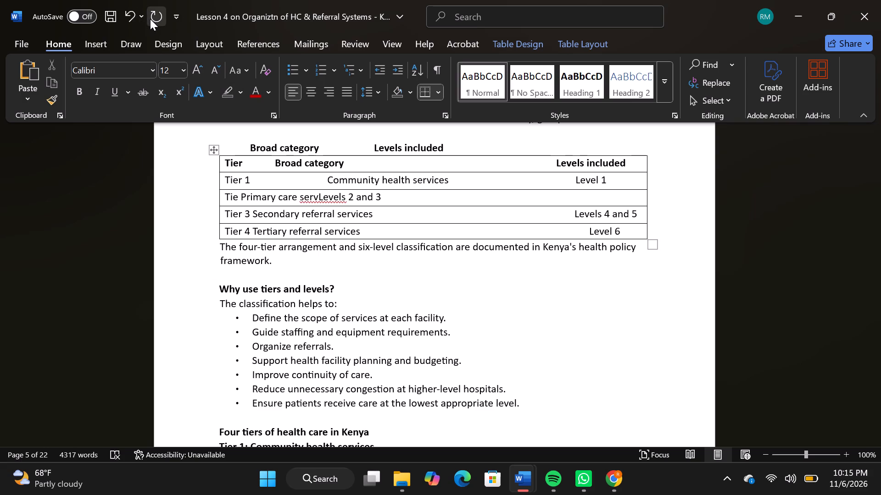
left_click(150, 19)
left_click(124, 22)
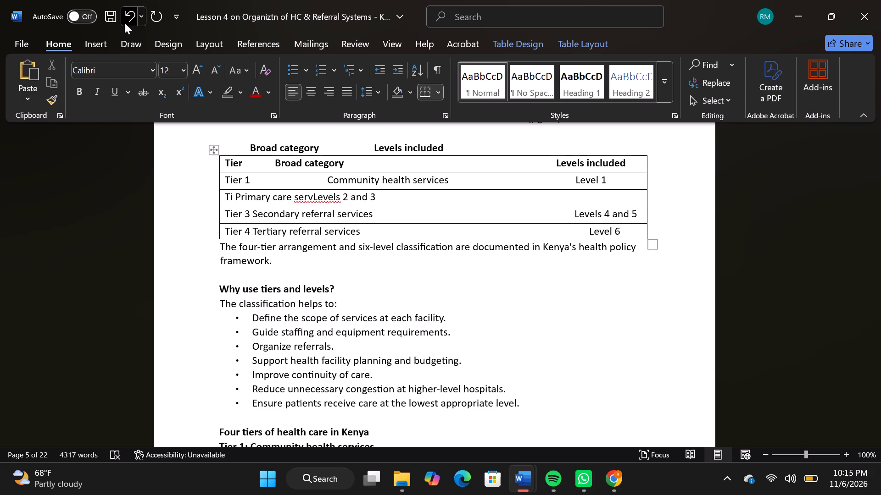
triple_click(124, 22)
left_click(124, 22)
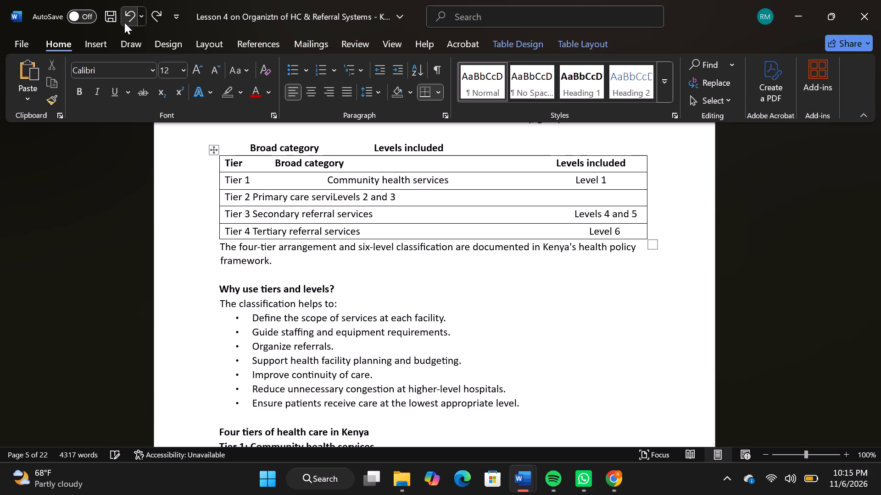
double_click(124, 22)
left_click(124, 22)
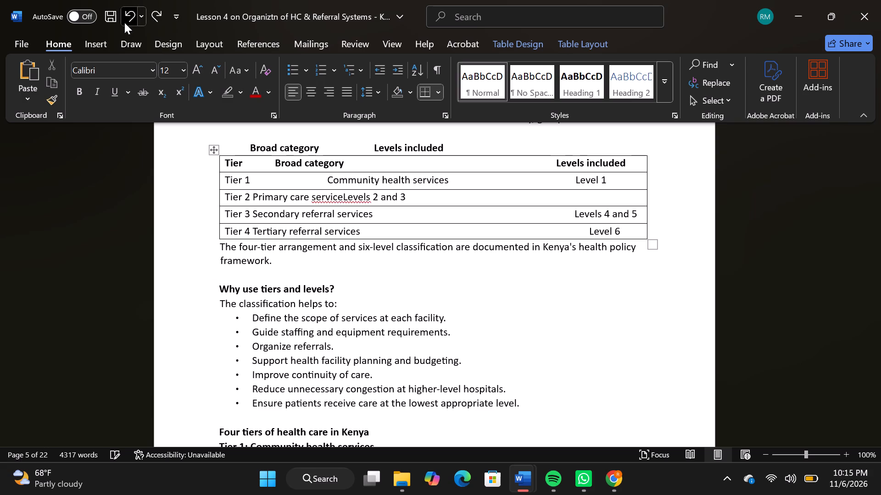
left_click(124, 22)
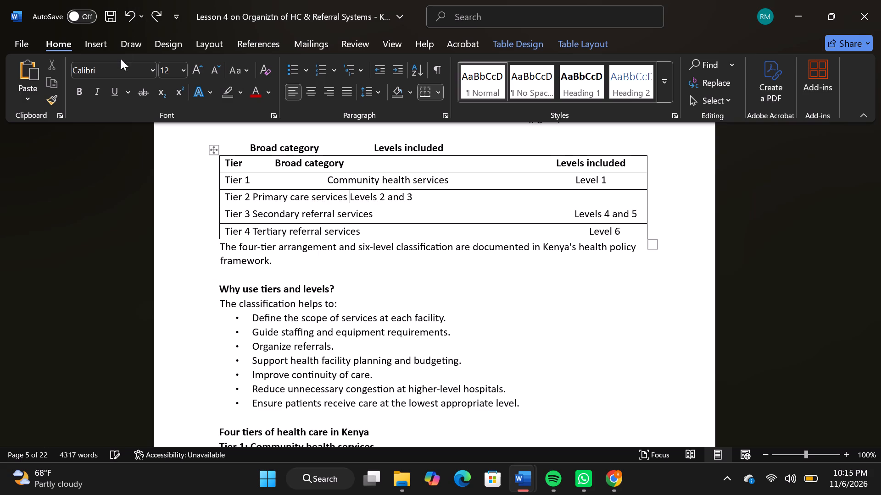
Insert spaces after "Tier 2" until "Primary care services" lines up under "Community health services".
left_click(250, 197)
key("space")
key("space")
key("space")
key("space")
key("space")
key("space")
key("space")
key("space")
key("space")
key("space")
key("space")
key("space")
key("space")
key("space")
key("space")
key("space")
key("space")
key("space")
key("space")
key("space")
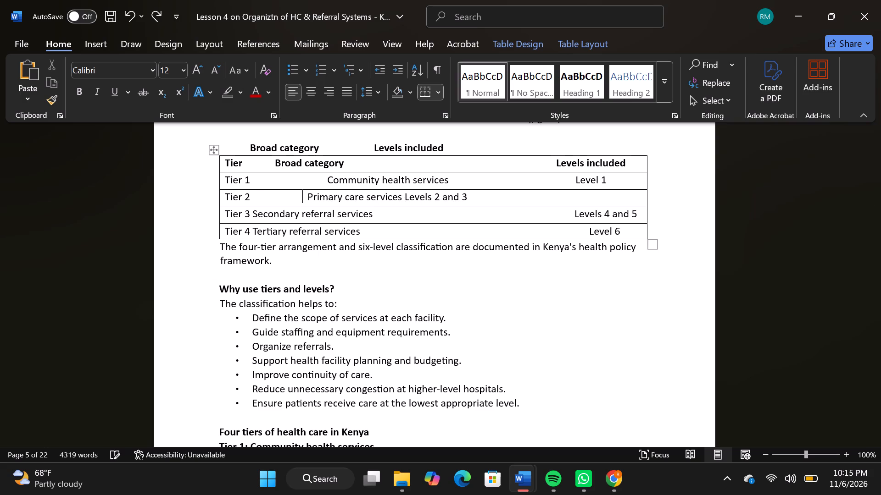
key("space")
key("space")
key("space")
key("space")
key("space")
key("space")
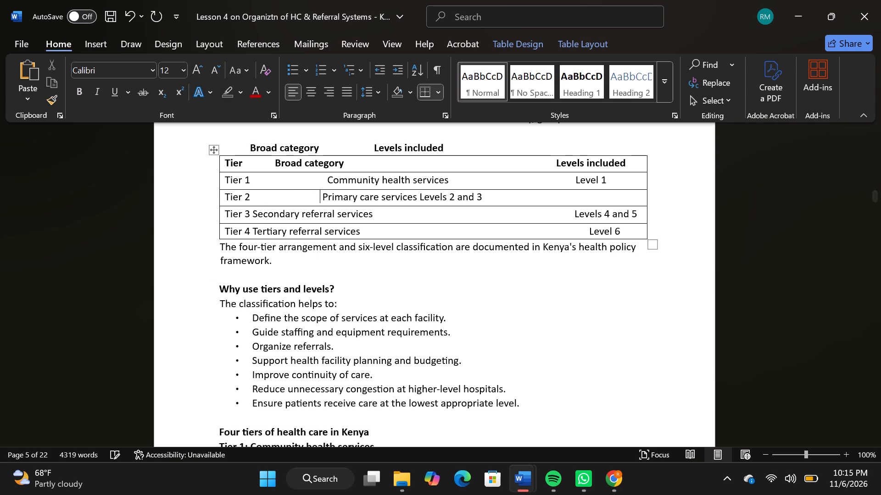
key("space")
key("space")
key("space")
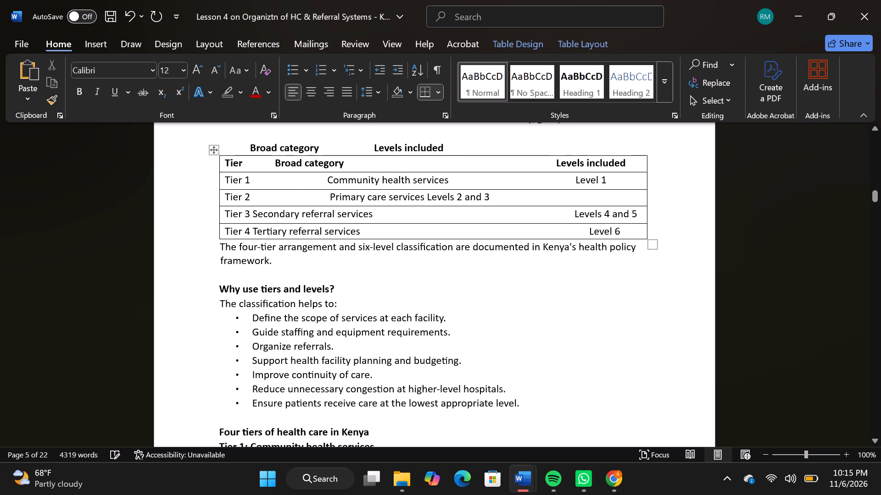
Insert spaces before "Levels 2 and 3" in the Tier 2 row until it sits under "Level 1".
left_click(427, 197)
key("space")
key("space")
key("space")
key("space")
key("space")
key("space")
key("space")
key("space")
key("space")
key("space")
key("space")
key("space")
key("space")
key("space")
key("space")
key("space")
key("space")
key("space")
key("space")
key("space")
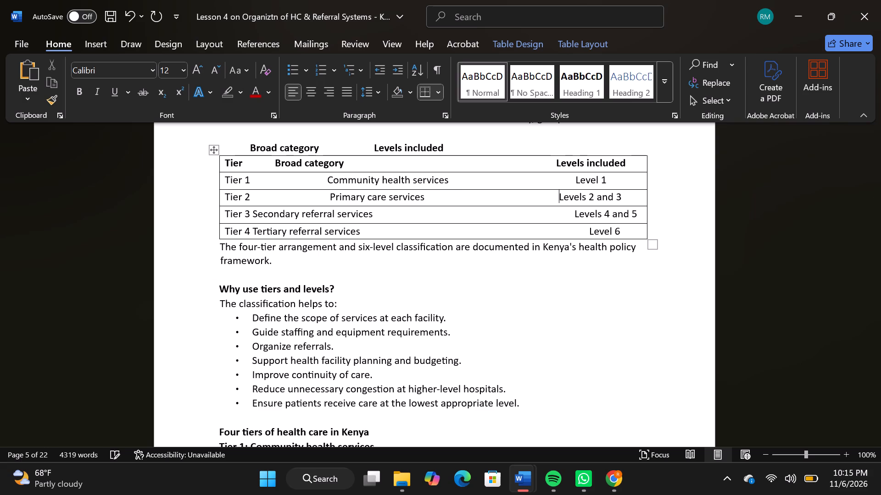
key("space")
key("space")
key("space")
key("space")
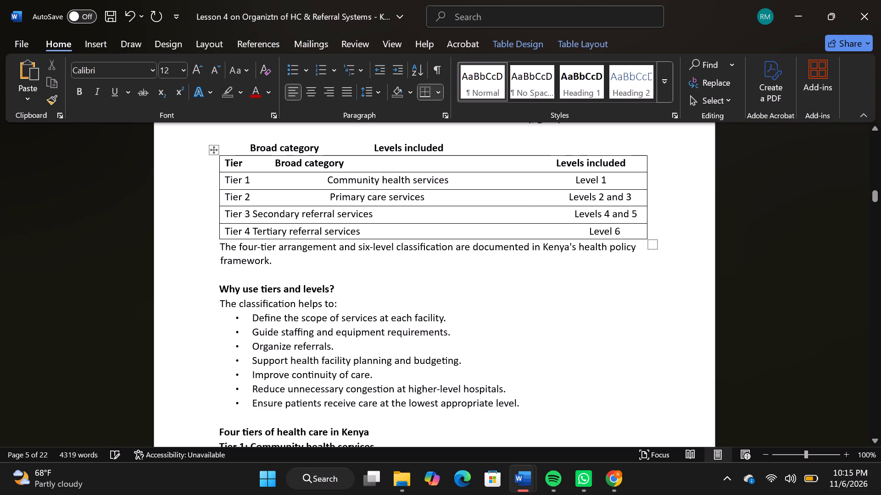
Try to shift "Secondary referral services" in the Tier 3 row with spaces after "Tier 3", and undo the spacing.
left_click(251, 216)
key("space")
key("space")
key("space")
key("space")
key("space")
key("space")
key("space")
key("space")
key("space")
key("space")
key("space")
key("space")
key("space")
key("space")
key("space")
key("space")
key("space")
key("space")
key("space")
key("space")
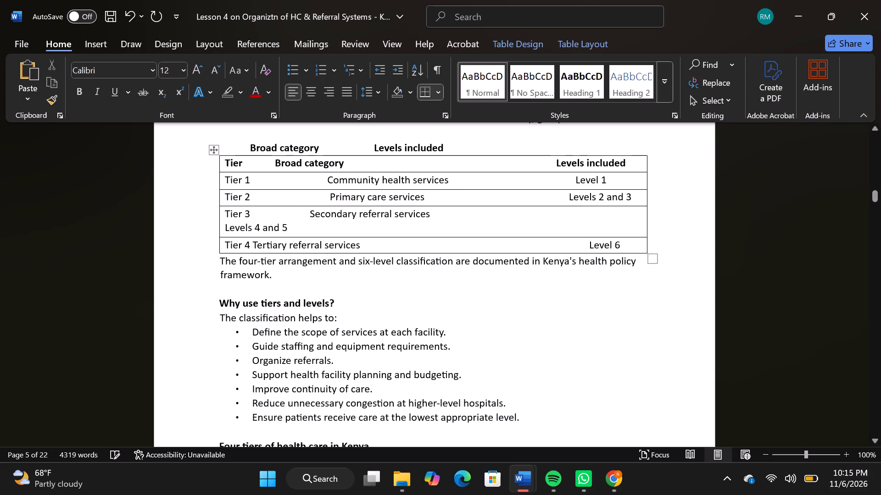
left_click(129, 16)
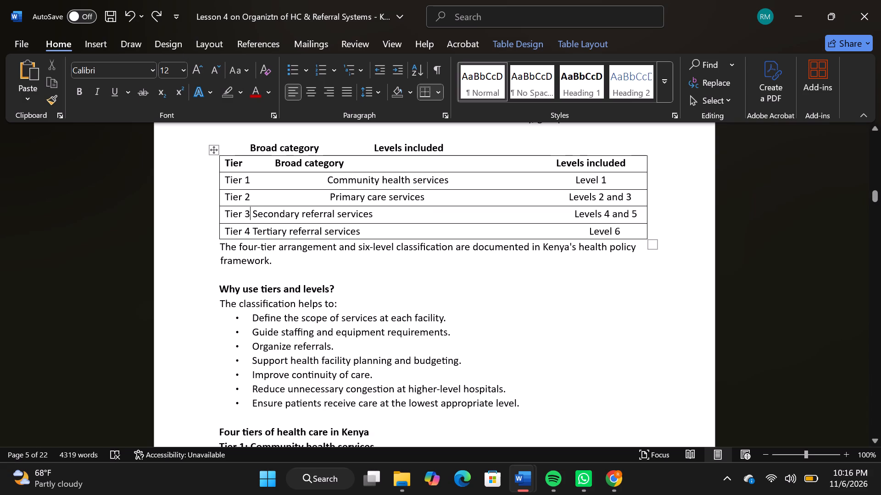
Delete the wide run of spaces before "Levels 4 and 5" in the Tier 3 row.
left_click(578, 215)
left_click(574, 213)
key("BackSpace")
key("BackSpace")
key("BackSpace")
key("BackSpace")
key("BackSpace")
key("BackSpace")
key("BackSpace")
key("BackSpace")
key("BackSpace")
key("BackSpace")
key("BackSpace")
key("BackSpace")
key("BackSpace")
key("BackSpace")
key("BackSpace")
key("BackSpace")
key("BackSpace")
key("BackSpace")
key("BackSpace")
key("BackSpace")
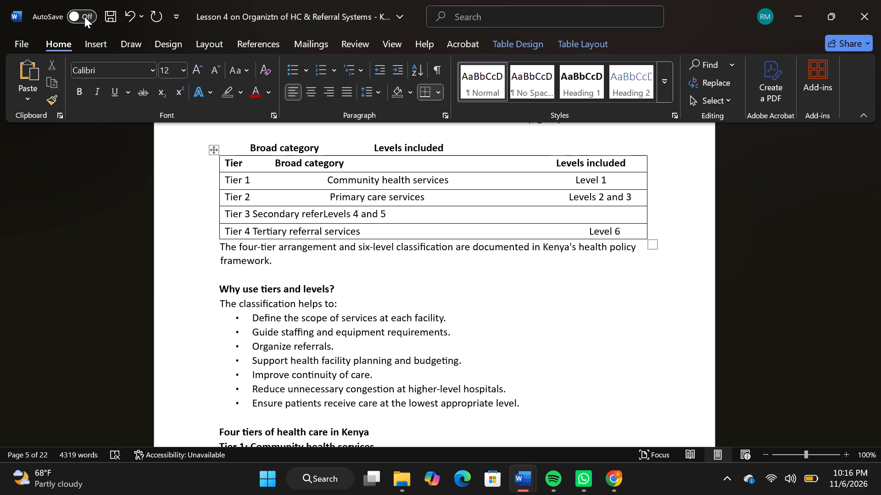
Undo the excess deletions in the Tier 3 row until it reads "Tier 3 Secondary referral services Levels 4 and 5".
left_click(123, 20)
triple_click(124, 20)
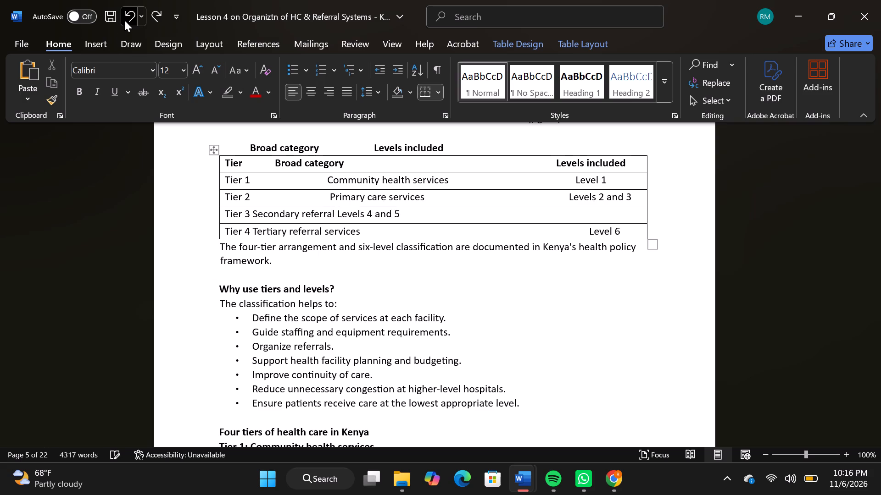
left_click(124, 20)
left_click(124, 20)
triple_click(125, 20)
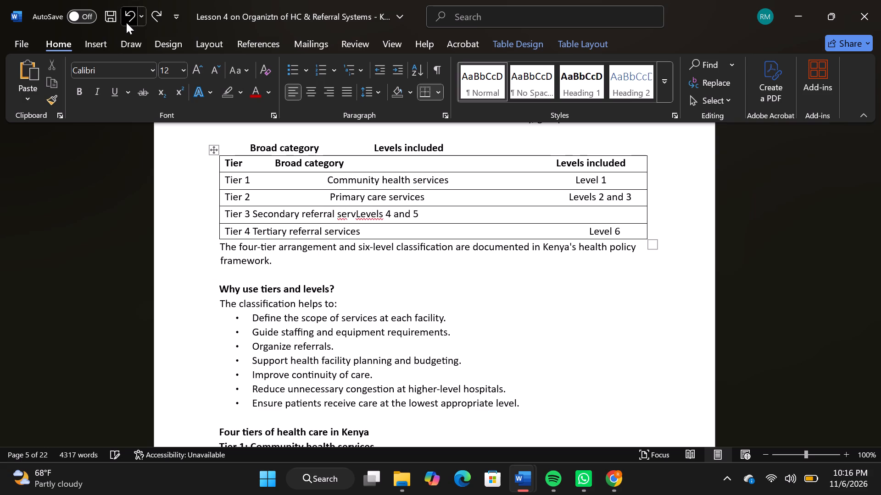
triple_click(126, 22)
left_click(126, 22)
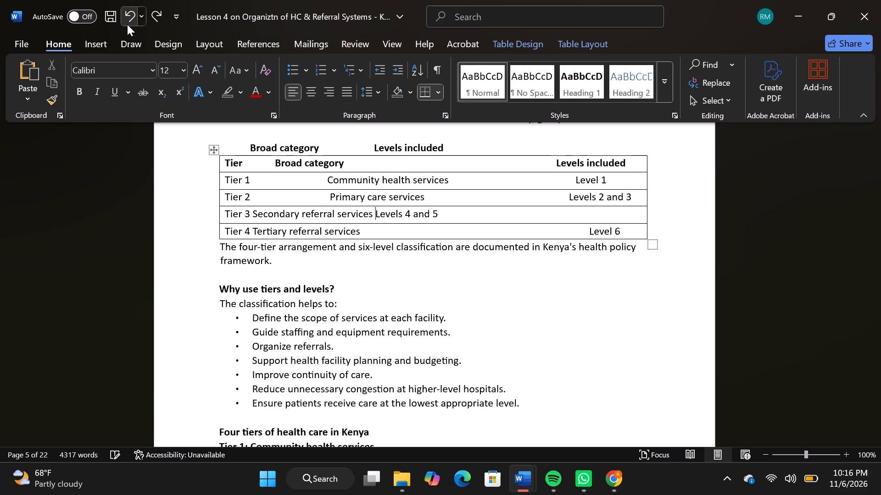
Insert spaces after "Tier 3" until "Secondary referral services" sits roughly under "Primary care services".
left_click(252, 213)
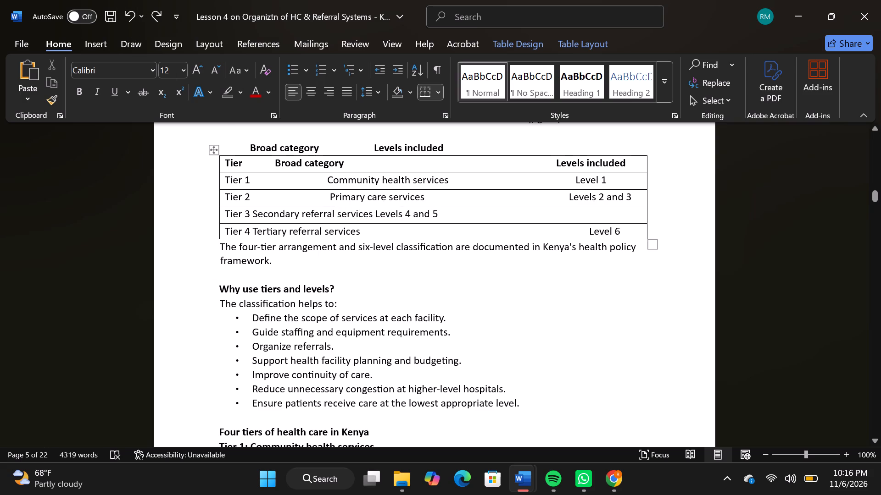
key("space")
key("space")
key("space")
key("space")
key("space")
key("space")
key("space")
key("space")
key("space")
key("space")
key("space")
key("space")
key("space")
key("space")
key("space")
key("space")
key("space")
key("space")
key("space")
key("space")
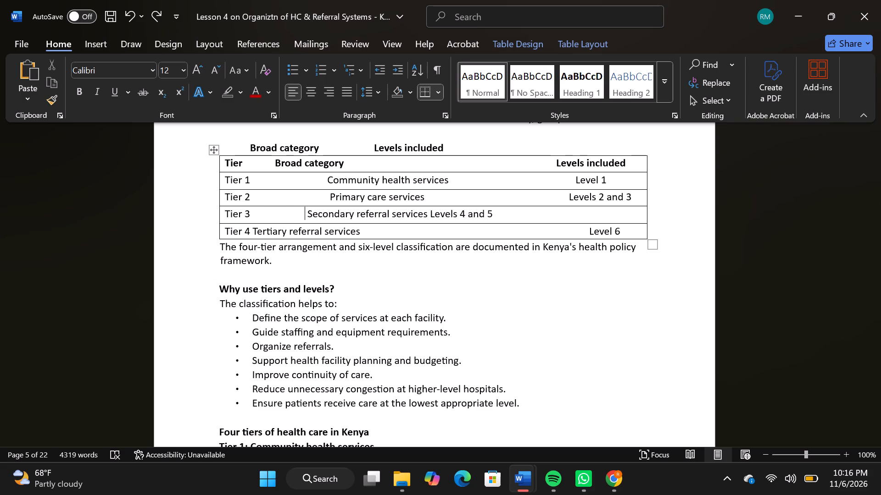
Insert spaces before "Levels 4 and 5" in the Tier 3 row until it lines up under "Levels 2 and 3".
left_click(454, 215)
key("space")
key("space")
key("space")
key("space")
key("space")
key("space")
key("space")
key("space")
key("space")
key("space")
key("space")
key("space")
key("space")
key("space")
key("space")
key("space")
key("space")
key("space")
key("space")
key("space")
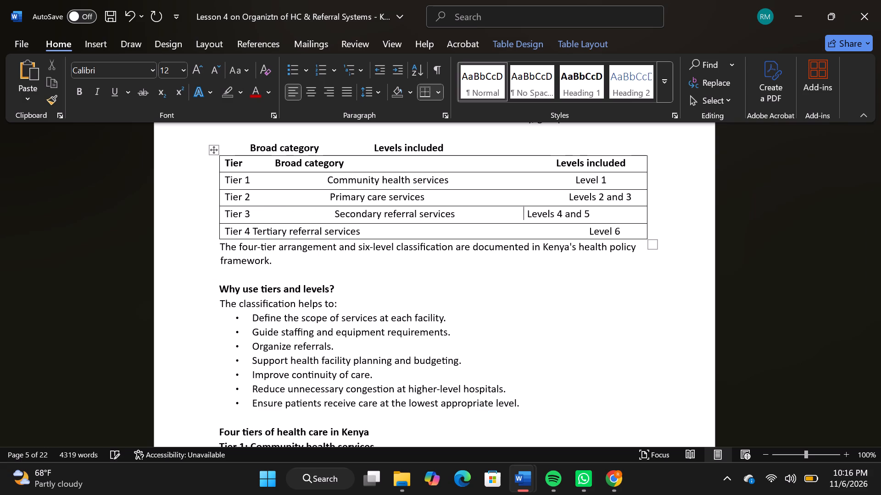
key("space")
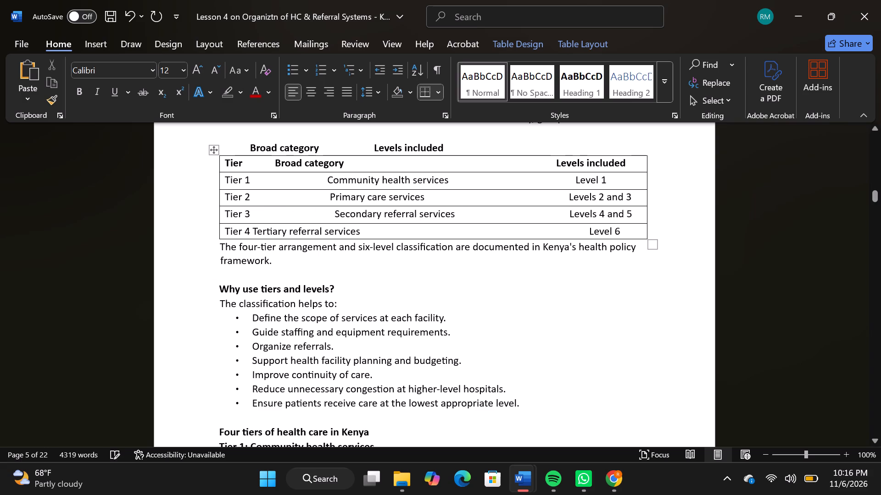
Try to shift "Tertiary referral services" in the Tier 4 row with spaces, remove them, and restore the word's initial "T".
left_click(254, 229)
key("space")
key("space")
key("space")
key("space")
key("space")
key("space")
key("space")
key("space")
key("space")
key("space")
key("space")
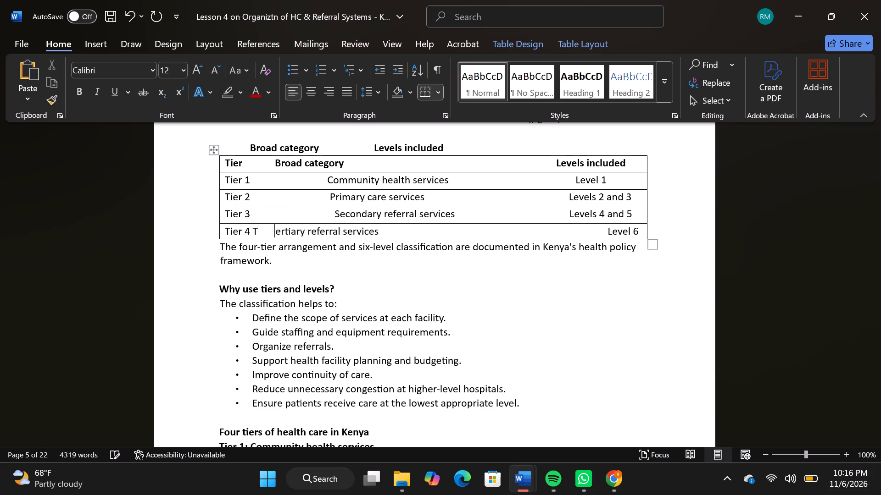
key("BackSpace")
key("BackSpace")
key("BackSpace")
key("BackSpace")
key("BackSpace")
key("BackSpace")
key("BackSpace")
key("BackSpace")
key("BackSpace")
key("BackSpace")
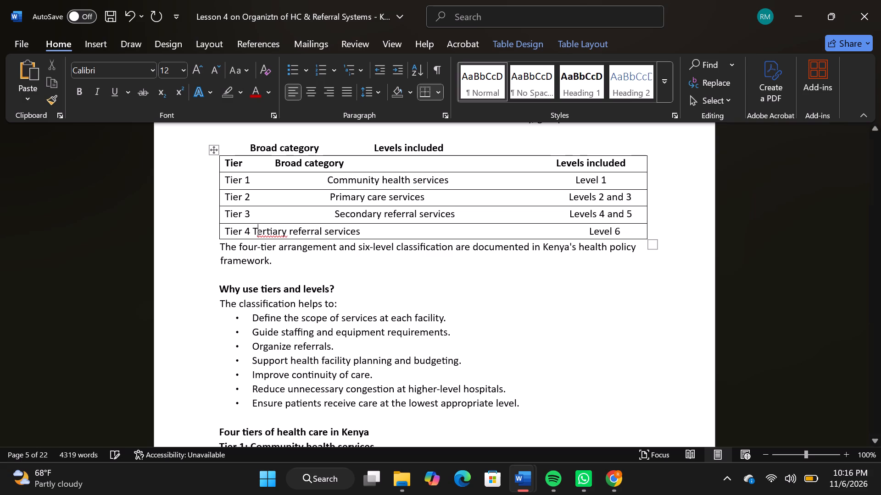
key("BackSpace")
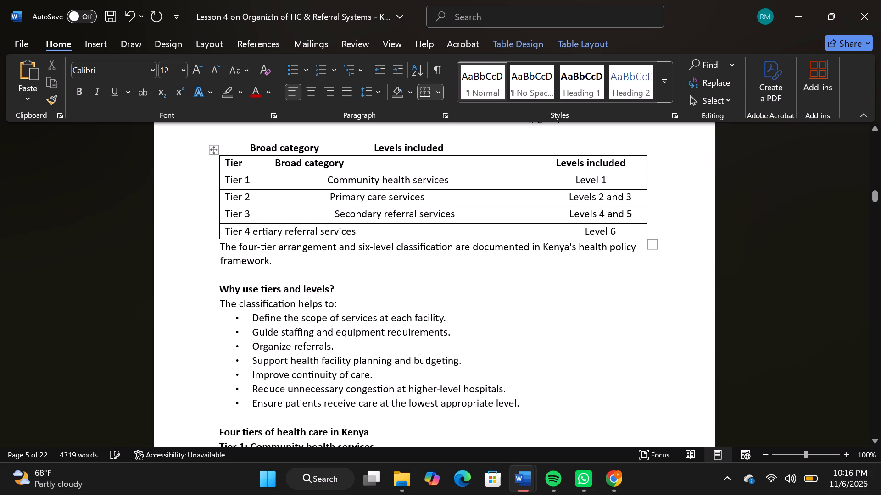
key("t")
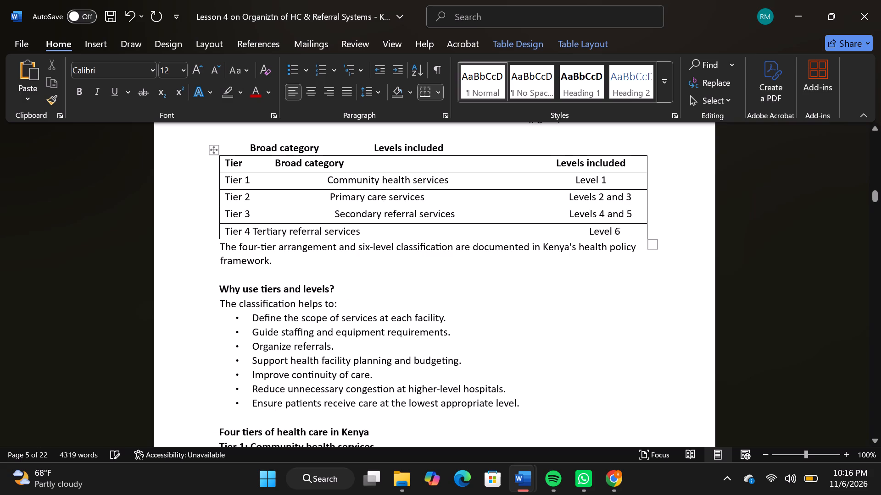
Delete the wide run of spaces before "Level 6" so the Tier 4 row reads "Tier 4 Tertiary referral services Level 6".
left_click(581, 228)
left_click(587, 231)
key("BackSpace")
key("BackSpace")
key("BackSpace")
key("BackSpace")
key("BackSpace")
key("BackSpace")
key("BackSpace")
key("BackSpace")
key("BackSpace")
key("BackSpace")
key("BackSpace")
key("BackSpace")
key("BackSpace")
key("BackSpace")
key("BackSpace")
key("BackSpace")
key("BackSpace")
key("BackSpace")
key("BackSpace")
key("BackSpace")
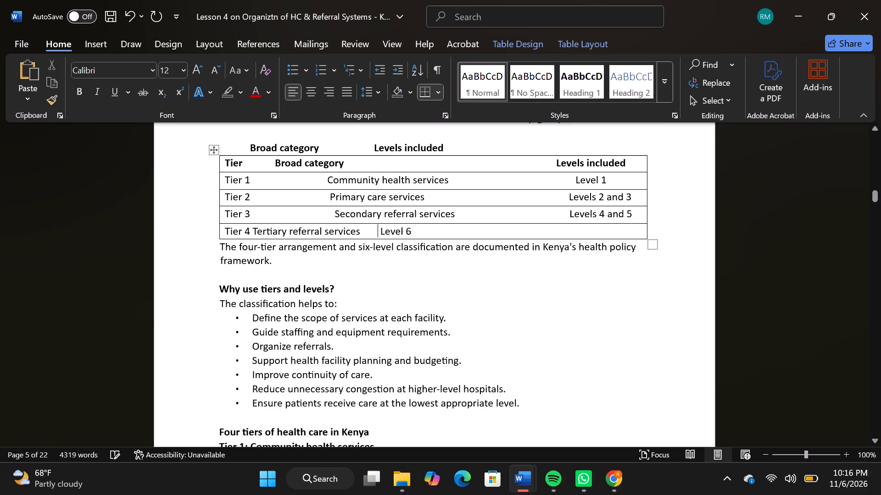
key("BackSpace")
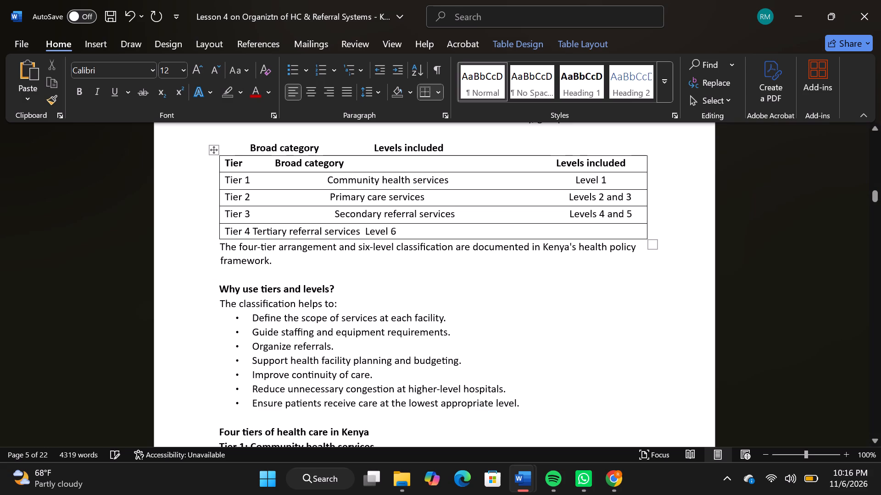
Insert spaces after "Tier 4" until "Tertiary referral services" lines up under "Secondary referral services".
left_click(249, 231)
key("space")
key("space")
key("space")
key("space")
key("space")
key("space")
key("space")
key("space")
key("space")
key("space")
key("space")
key("space")
key("space")
key("space")
key("space")
key("space")
key("space")
key("space")
key("space")
key("space")
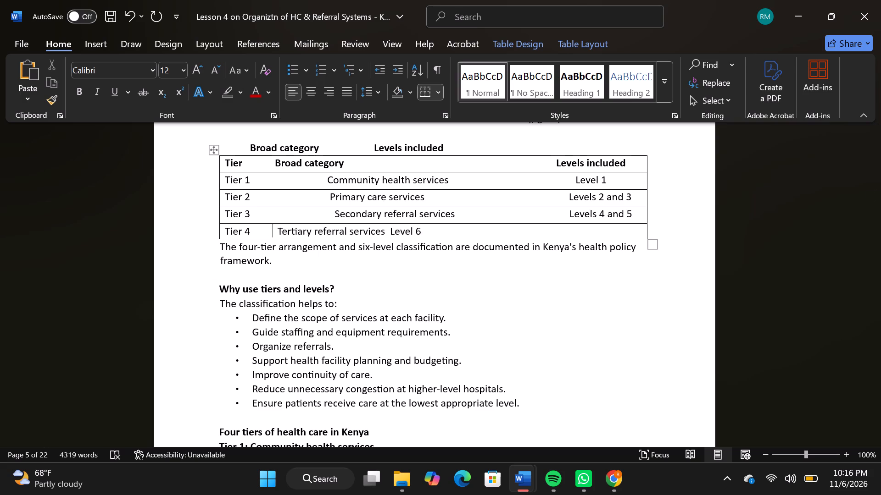
key("space")
key("space")
key("space")
key("space")
key("space")
key("space")
key("space")
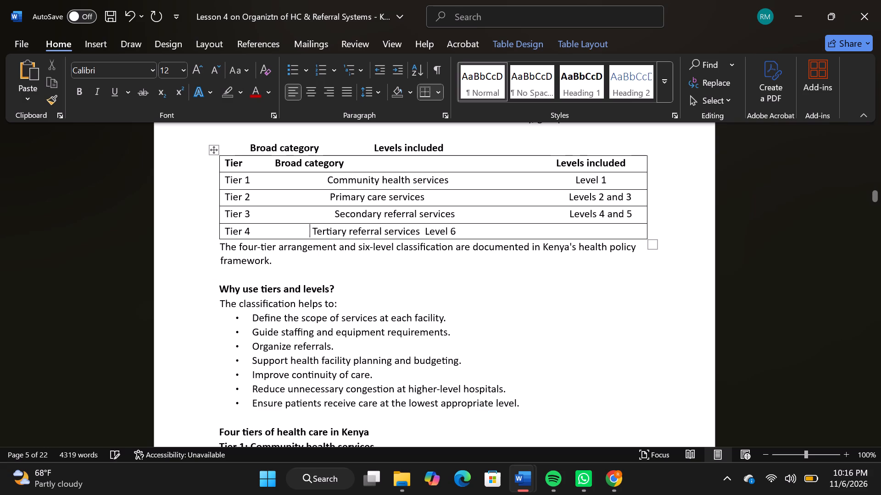
key("space")
key("space")
key("space")
key("space")
key("space")
key("space")
key("space")
key("space")
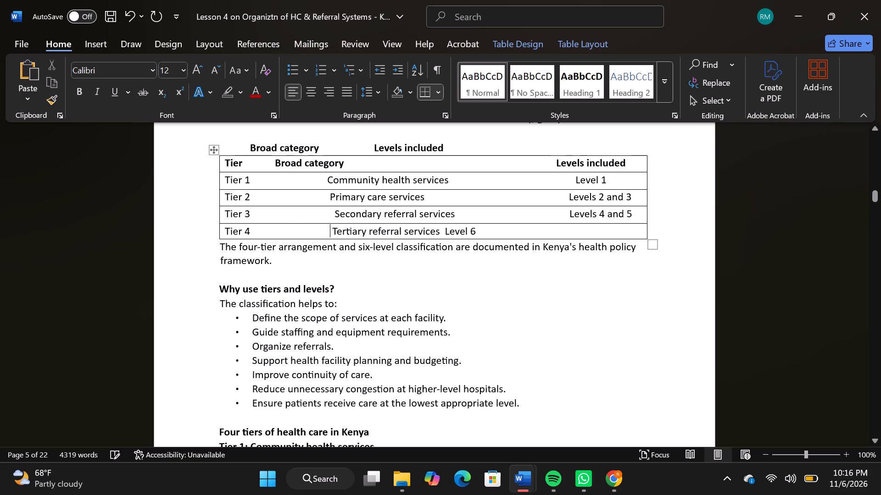
Insert spaces before "Level 6" in the Tier 4 row until it lines up under "Levels 4 and 5".
left_click(439, 227)
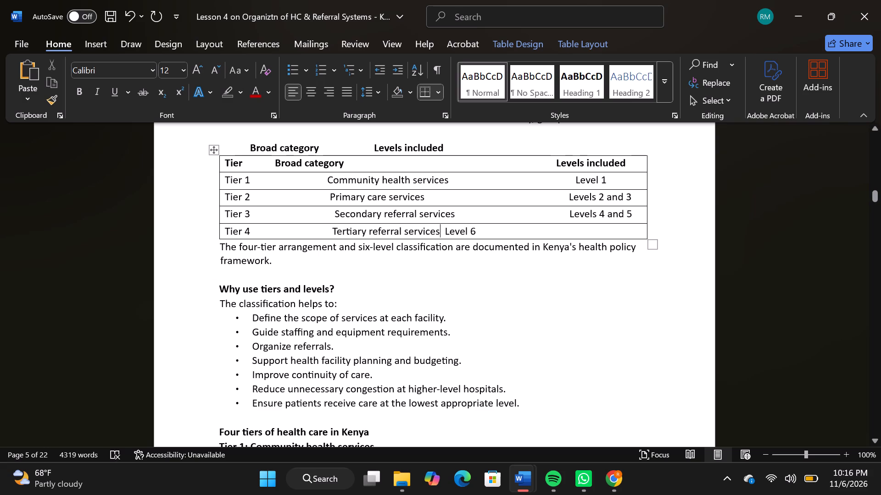
left_click(446, 233)
key("space")
key("space")
key("space")
key("space")
key("space")
key("space")
key("space")
key("space")
key("space")
key("space")
key("space")
key("space")
key("space")
key("space")
key("space")
key("space")
key("space")
key("space")
key("space")
key("space")
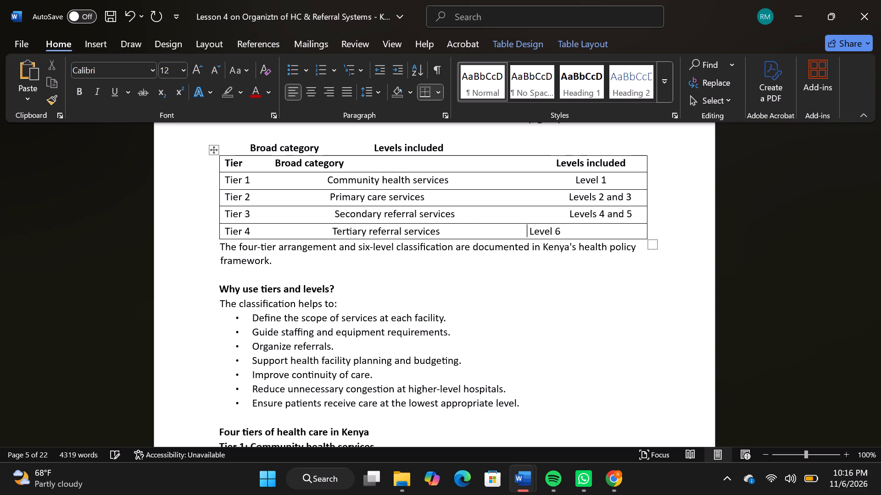
key("space")
key("space")
key("space")
key("space")
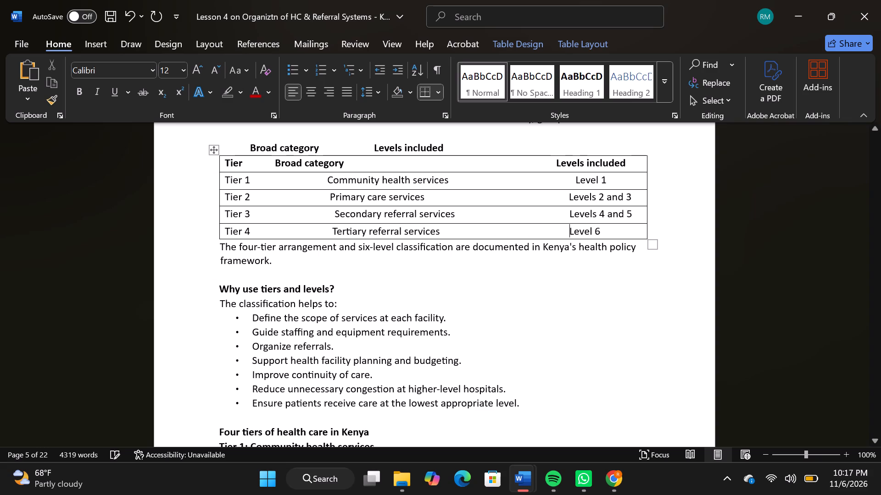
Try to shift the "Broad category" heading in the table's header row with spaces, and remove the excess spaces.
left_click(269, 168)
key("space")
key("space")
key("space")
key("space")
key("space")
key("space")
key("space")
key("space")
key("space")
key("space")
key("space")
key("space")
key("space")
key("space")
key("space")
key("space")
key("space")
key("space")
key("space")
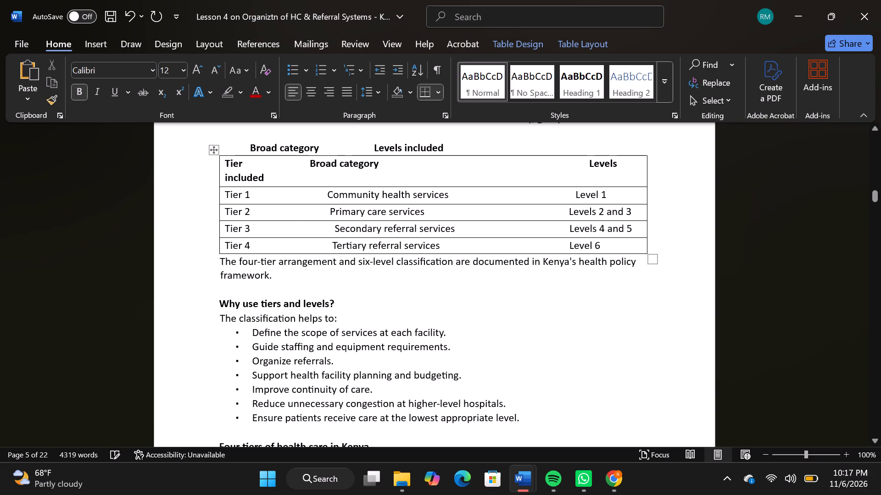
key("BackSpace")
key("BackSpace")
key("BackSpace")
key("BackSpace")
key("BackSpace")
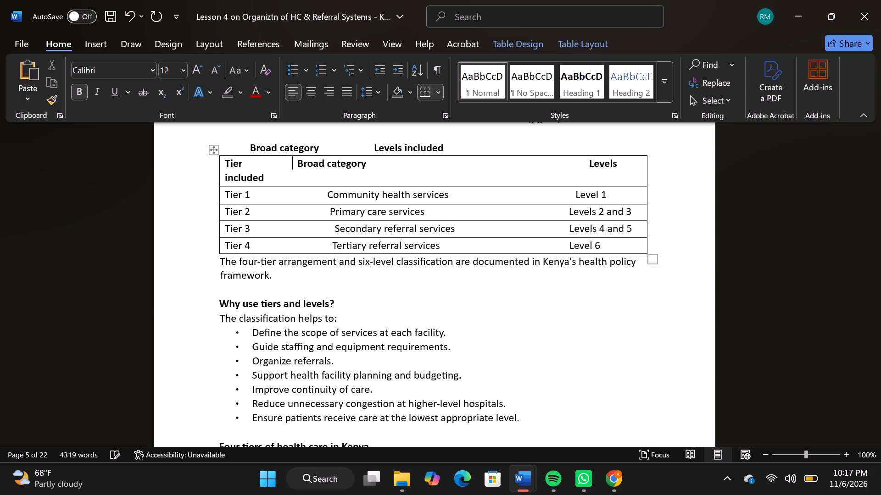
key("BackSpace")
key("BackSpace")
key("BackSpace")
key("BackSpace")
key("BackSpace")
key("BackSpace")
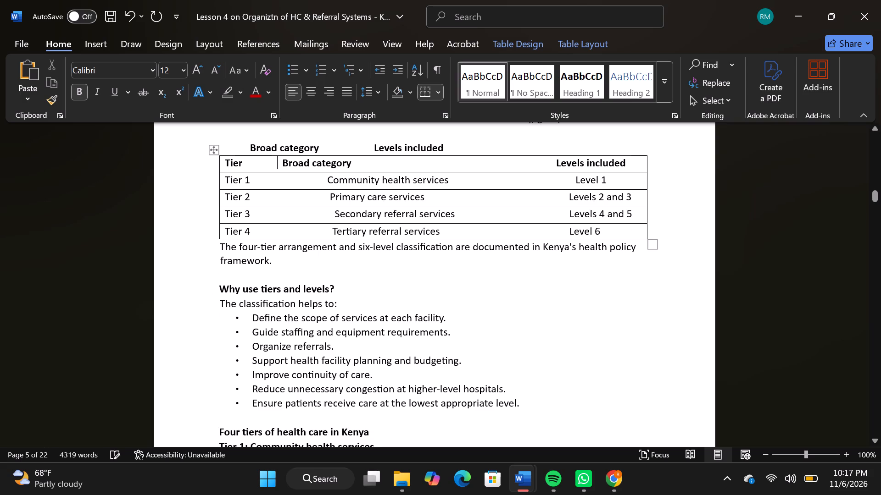
Delete a wide run of spaces before "Levels included" in the table's header row to bring it closer to "Broad category".
left_click(551, 167)
key("BackSpace")
key("BackSpace")
key("BackSpace")
key("BackSpace")
key("BackSpace")
key("BackSpace")
key("BackSpace")
key("BackSpace")
key("BackSpace")
key("BackSpace")
key("BackSpace")
key("BackSpace")
key("BackSpace")
key("BackSpace")
key("BackSpace")
key("BackSpace")
key("BackSpace")
key("BackSpace")
key("BackSpace")
key("BackSpace")
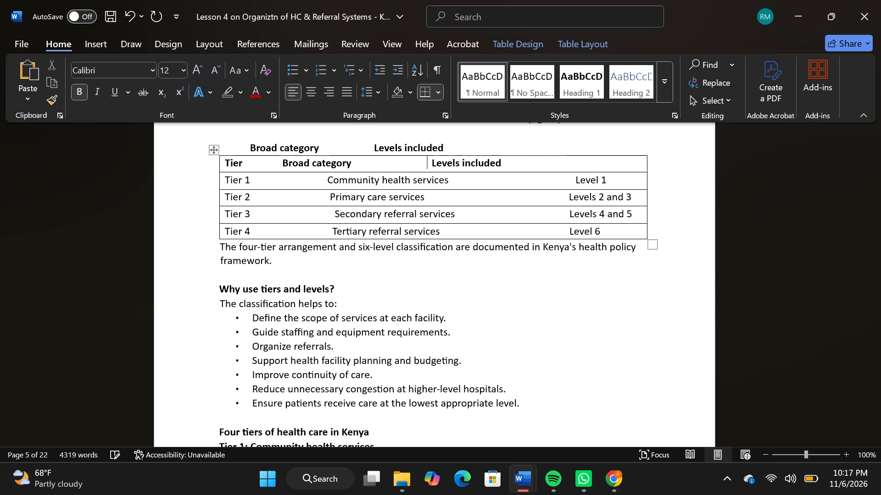
Adjust the spaces after "Tier" in the header row until "Broad category" lines up above "Community health services".
left_click(280, 164)
key("BackSpace")
key("BackSpace")
key("BackSpace")
key("BackSpace")
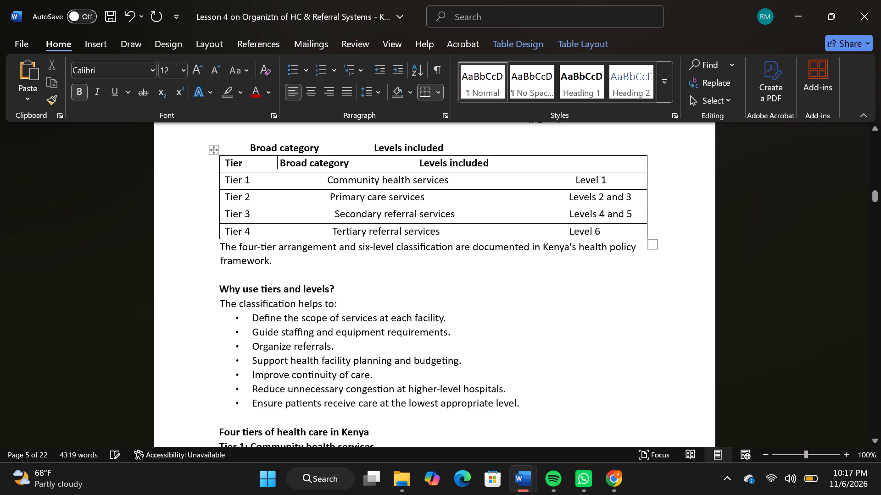
key("space")
key("space")
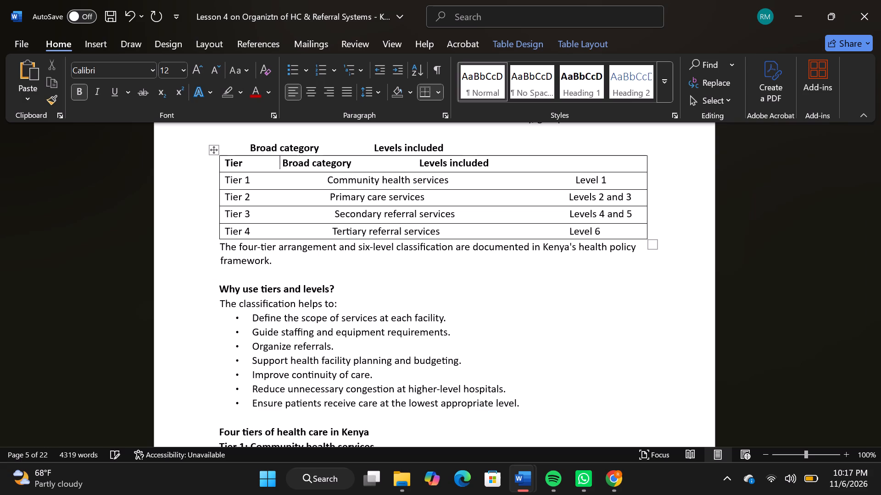
key("space")
key("space")
key("space")
key("space")
key("space")
key("space")
key("space")
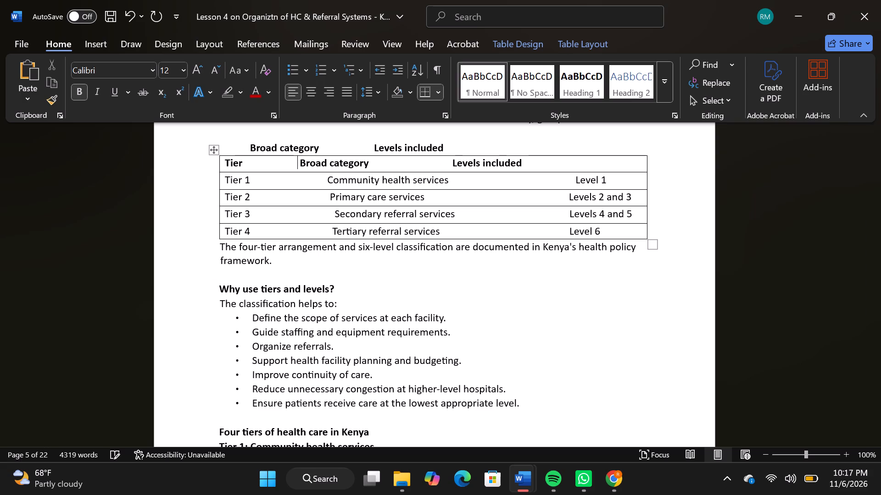
key("space")
key("space")
key("space")
key("space")
key("space")
key("space")
key("space")
key("space")
key("space")
key("space")
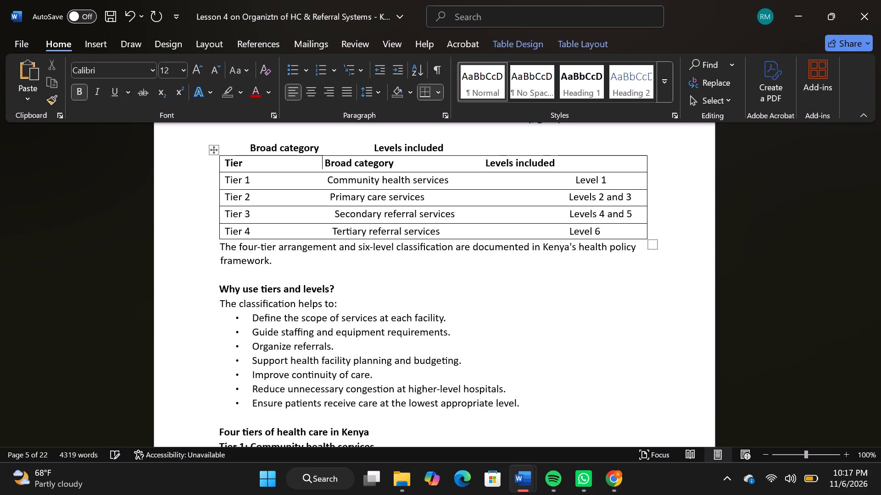
key("space")
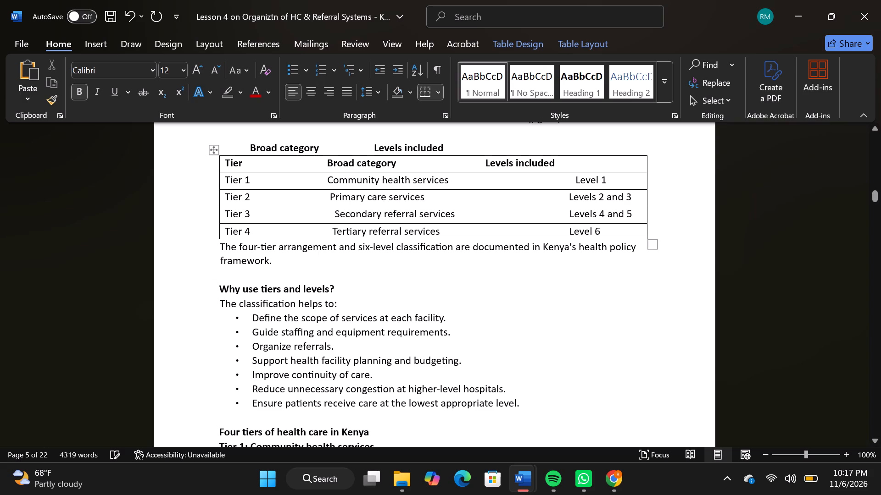
Delete the duplicate "Broad category" and "Levels included" headings on the line above the table.
left_click_drag(245, 147, 273, 148)
left_click_drag(273, 148, 305, 146)
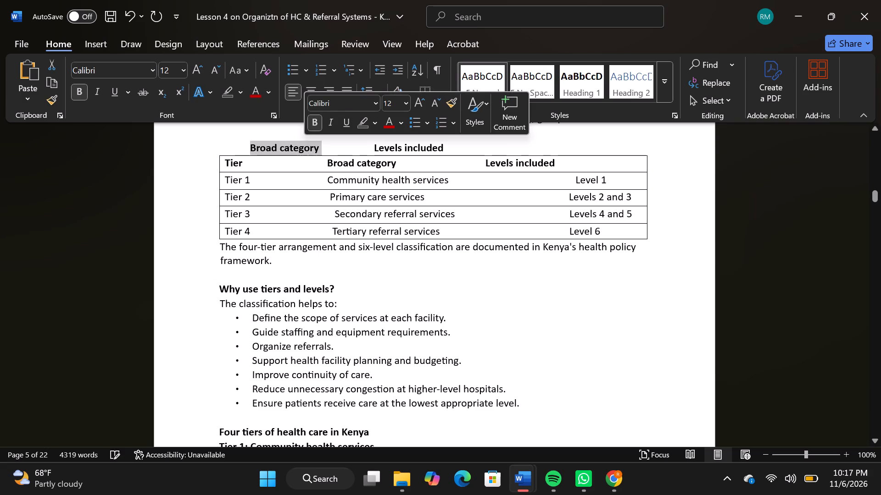
key("BackSpace")
left_click_drag(365, 143, 451, 143)
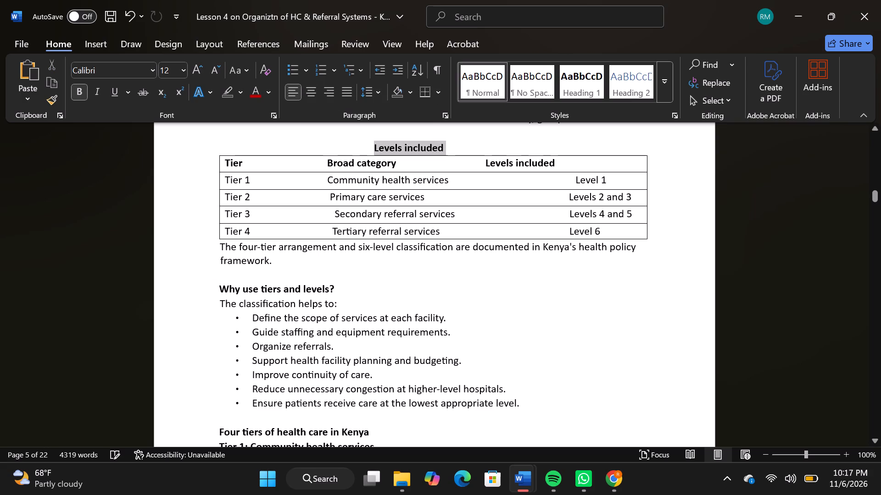
left_click_drag(451, 143, 452, 143)
key("BackSpace")
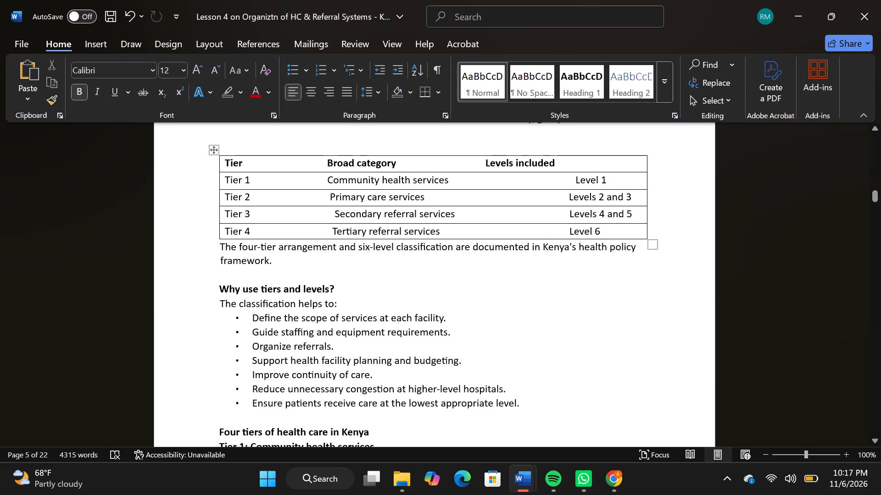
Start saving the edited document, opening the Save As dialog.
left_click(104, 16)
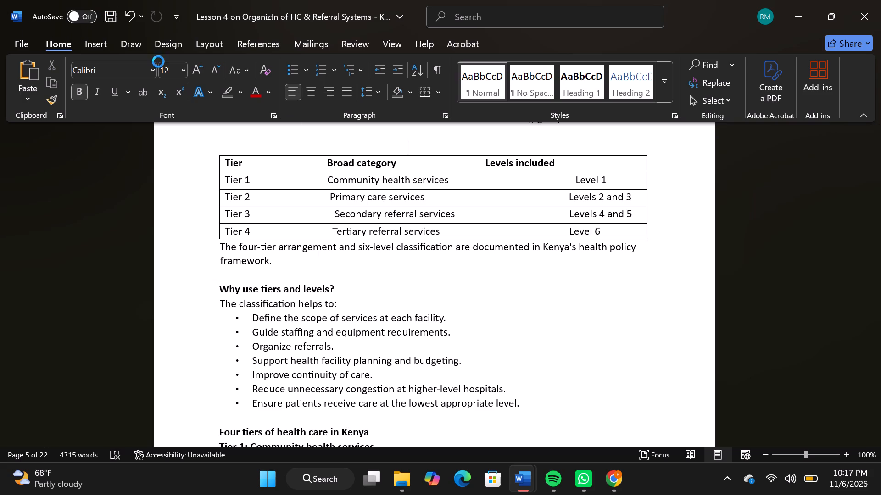
scroll(202, 109, "down", 1)
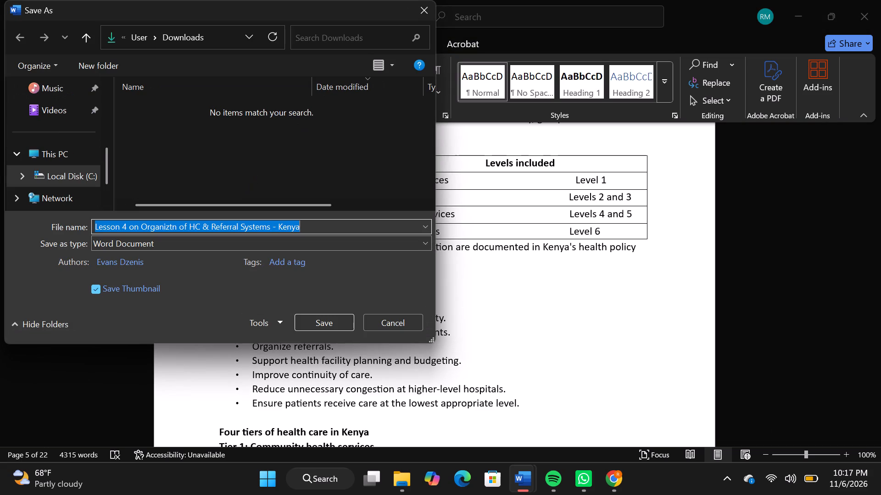
left_click(434, 16)
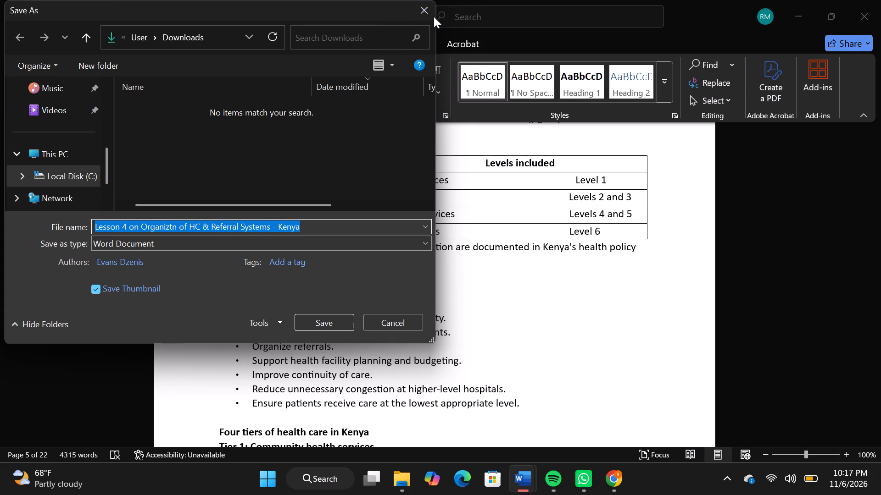
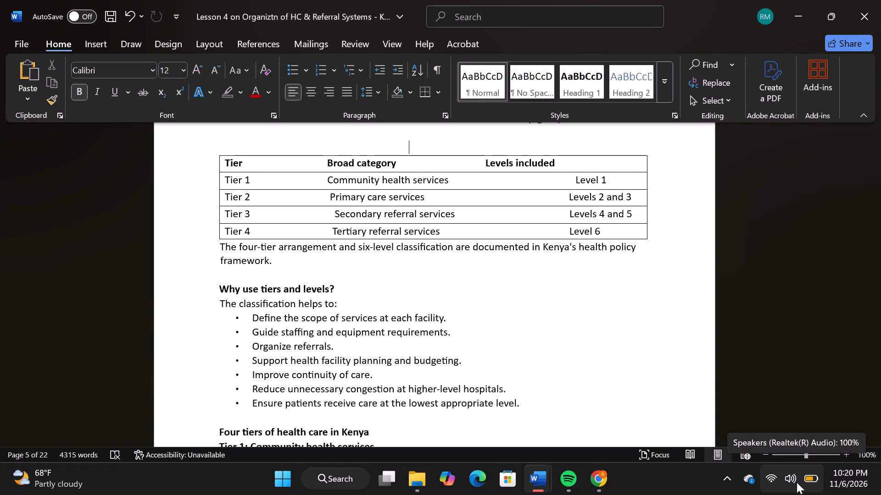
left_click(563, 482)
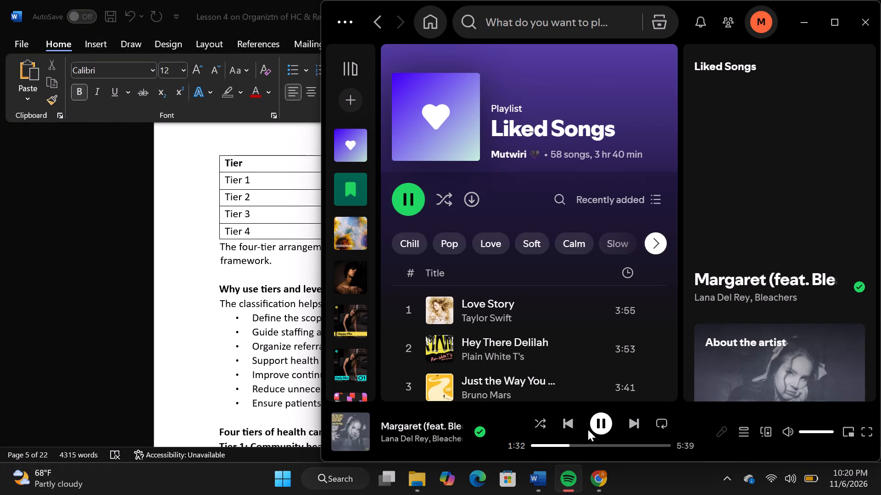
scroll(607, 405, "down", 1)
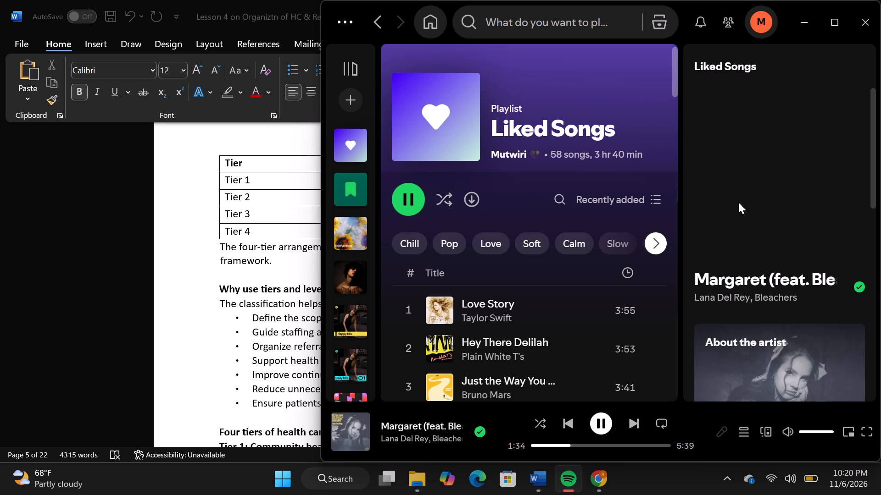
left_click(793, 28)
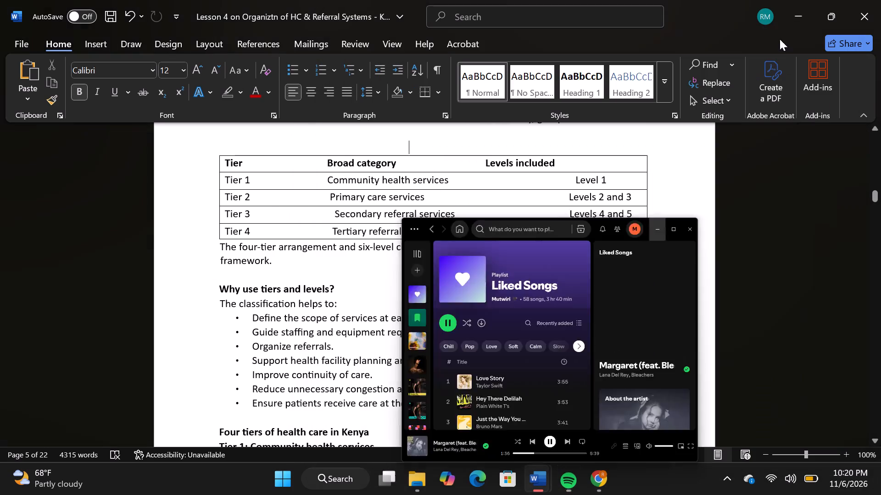
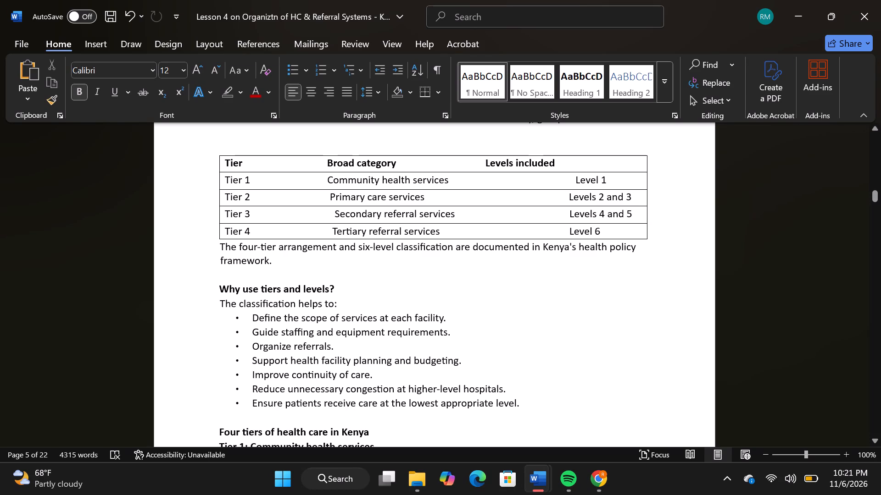
Apply the red font colour to all the bullet points under "Why use tiers and levels?", from "Define the scope" to "lowest appropriate level".
scroll(200, 335, "down", 1)
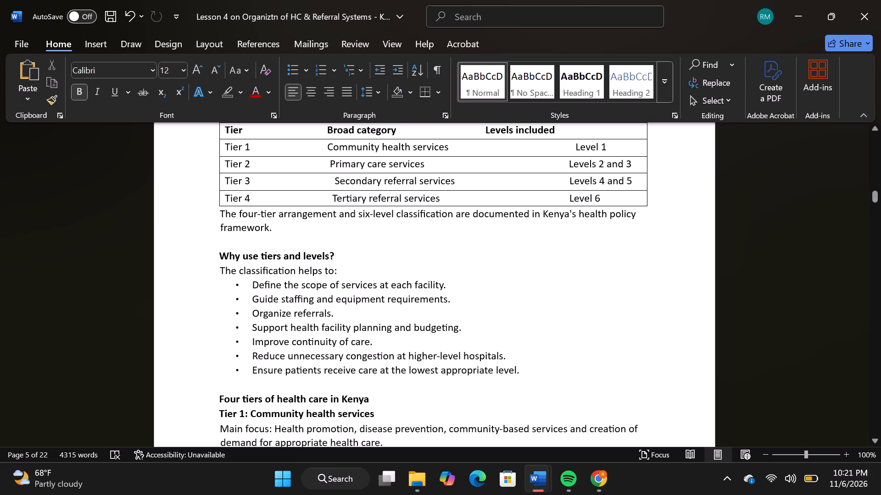
left_click_drag(251, 282, 509, 370)
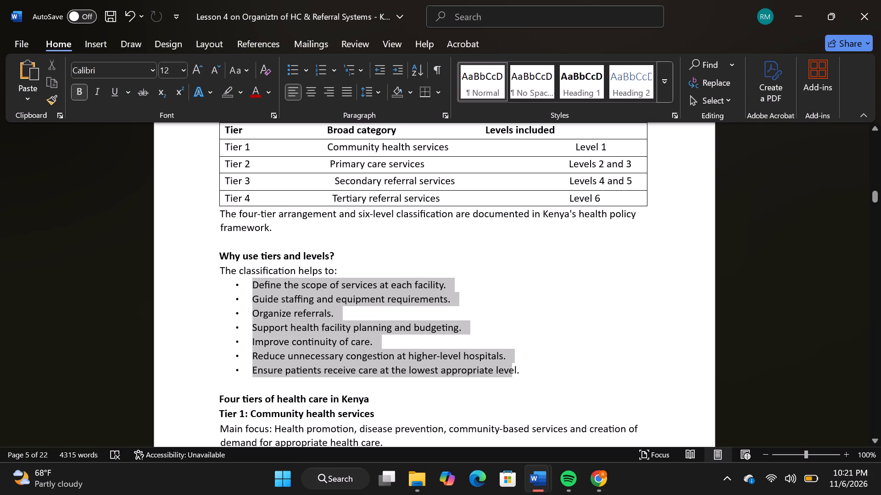
left_click_drag(509, 370, 526, 368)
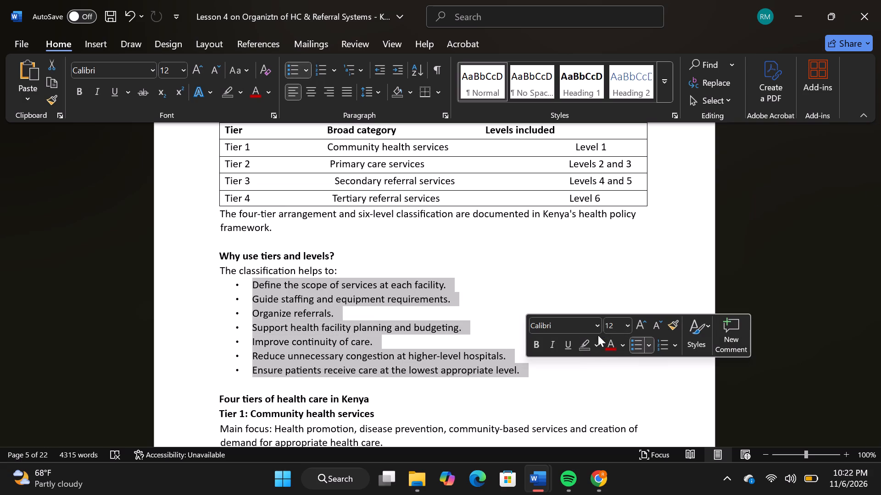
left_click(610, 344)
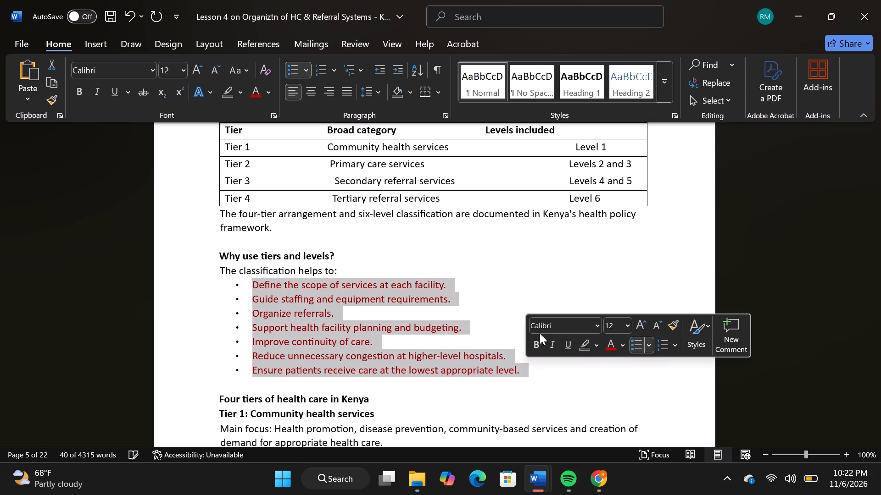
scroll(287, 350, "down", 2)
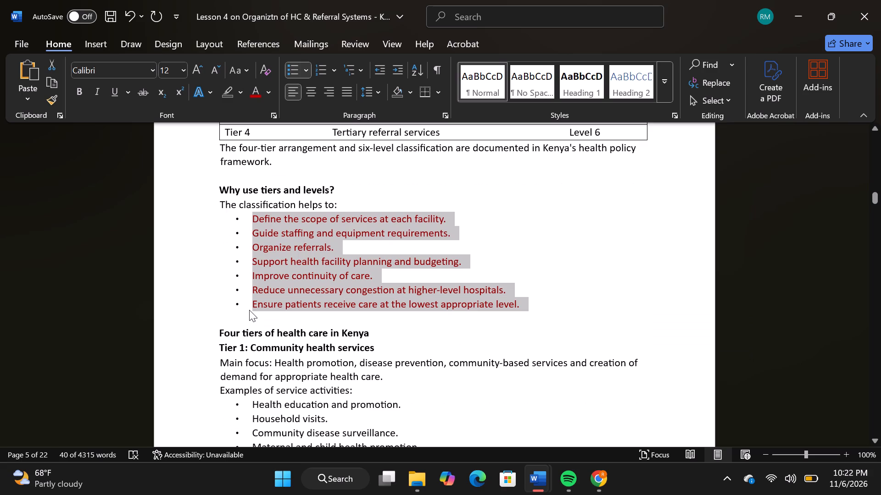
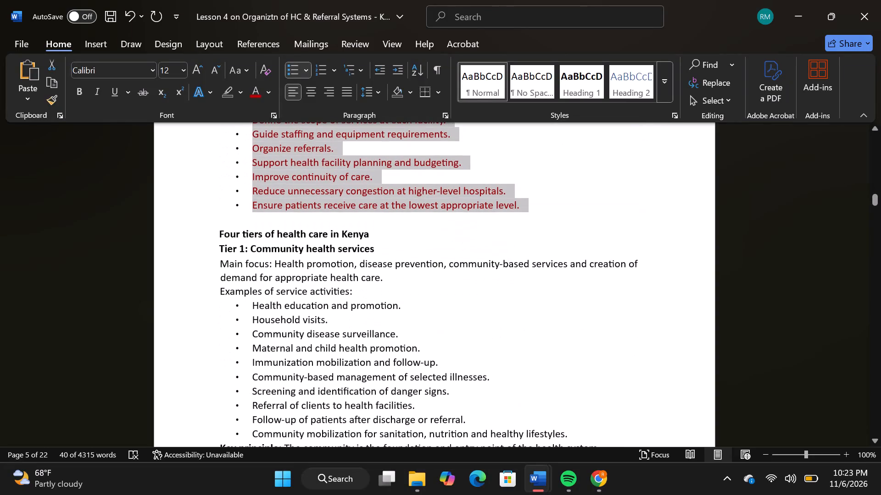
Review the formatting of the notes from "Four tiers of health care in Kenya" through the Levels 1–6 summary table.
scroll(253, 293, "down", 1)
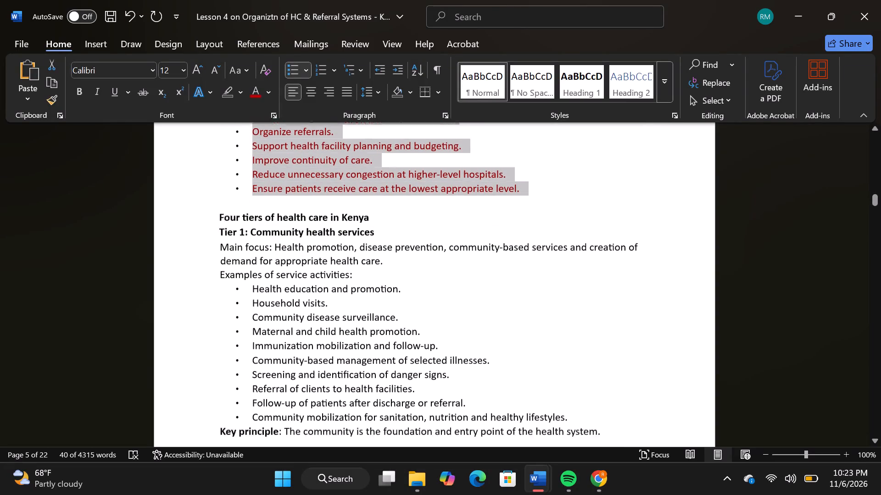
scroll(253, 293, "down", 7)
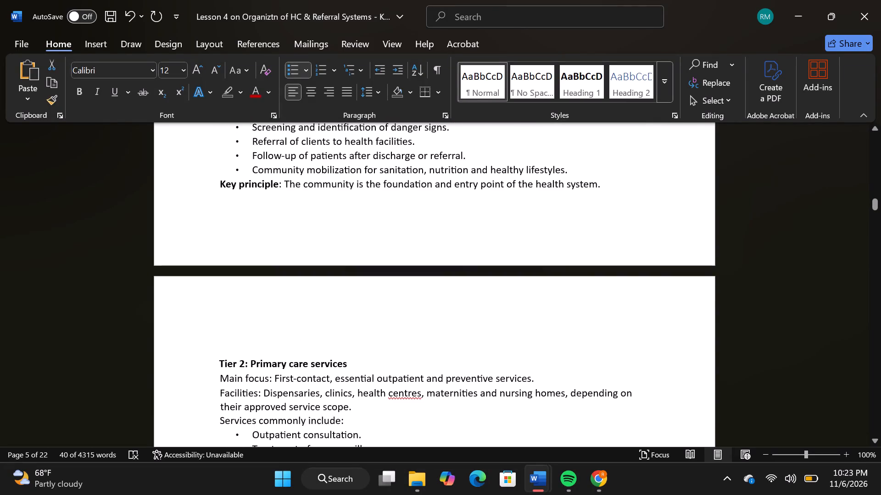
scroll(253, 294, "down", 2)
scroll(253, 294, "up", 7)
scroll(252, 294, "down", 9)
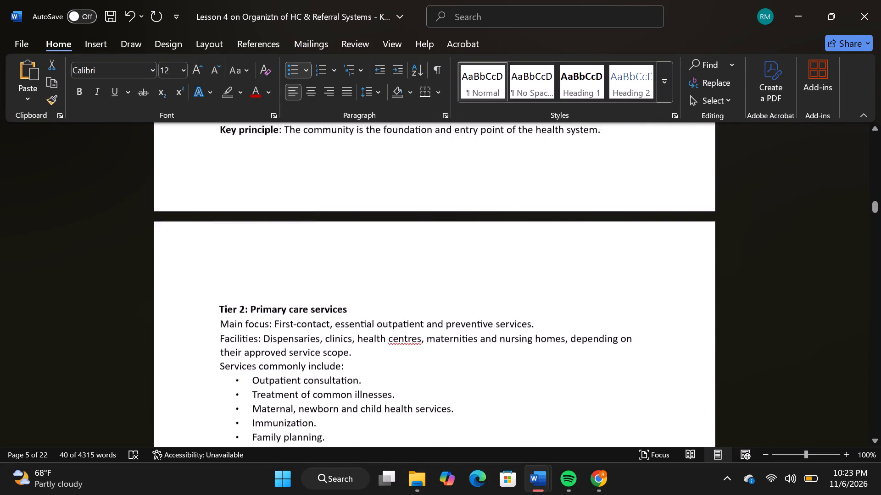
scroll(252, 294, "down", 17)
scroll(252, 295, "down", 8)
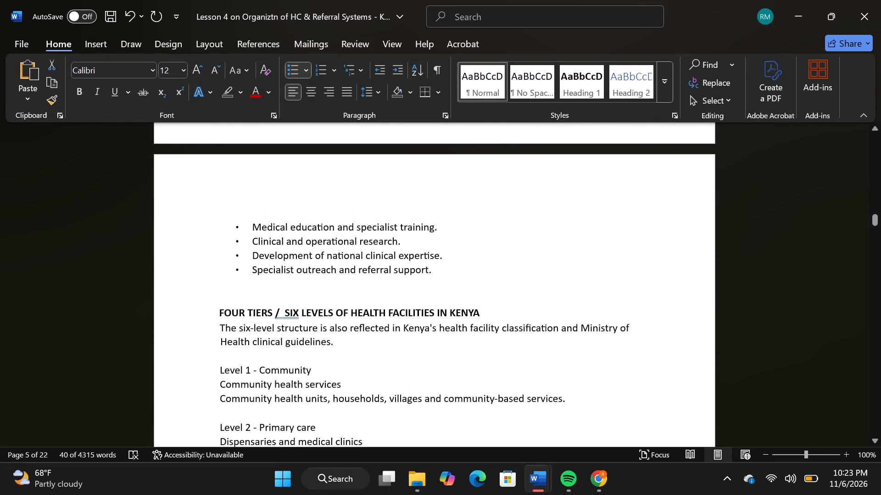
scroll(252, 296, "down", 3)
scroll(257, 302, "up", 8)
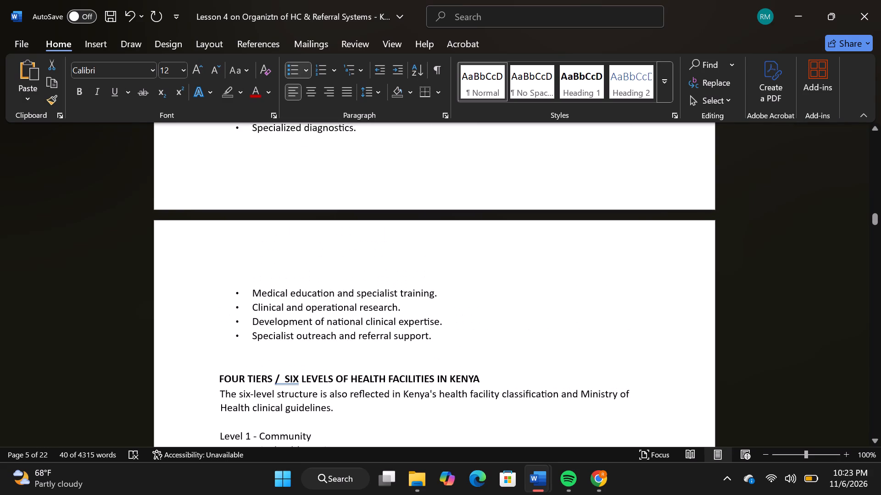
scroll(255, 305, "down", 20)
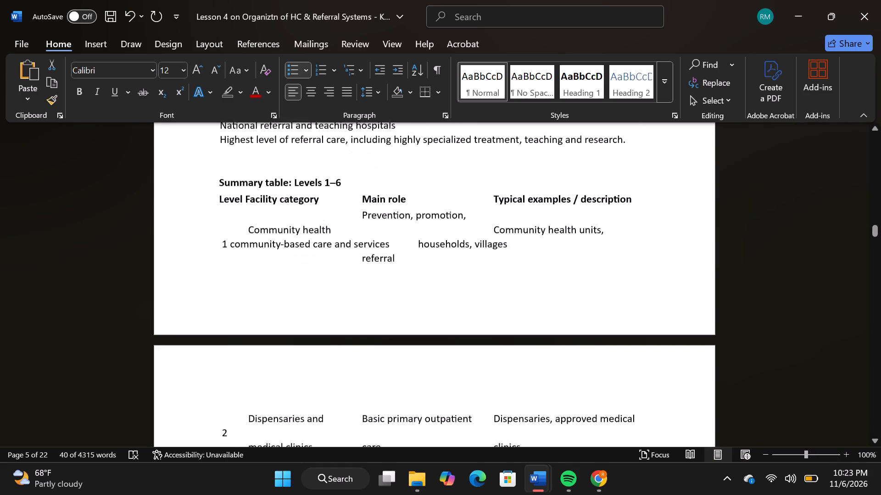
scroll(255, 306, "down", 13)
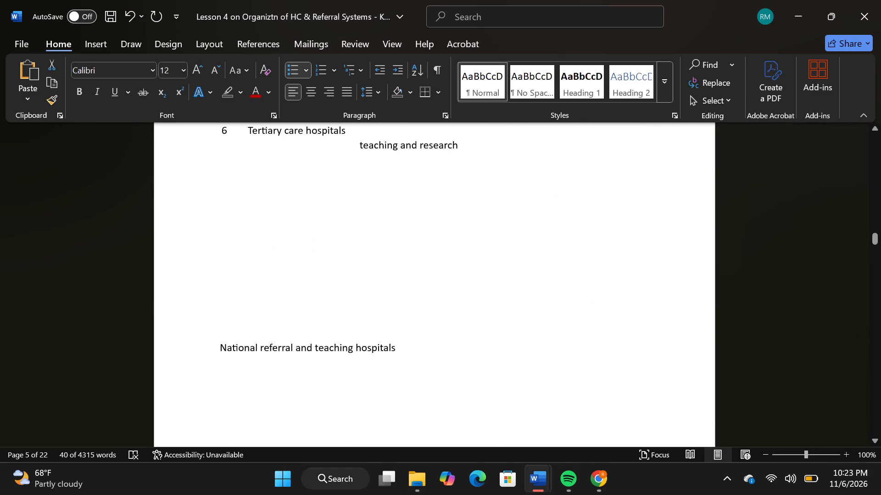
scroll(255, 306, "down", 14)
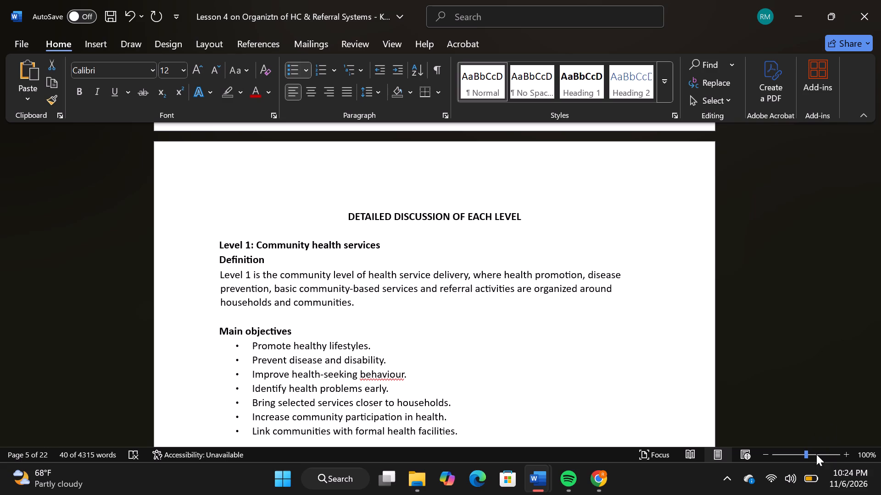
Review the detailed discussion of Levels 1 to 3, including the numbered service lists and the Level 2 service area table.
scroll(519, 345, "down", 4)
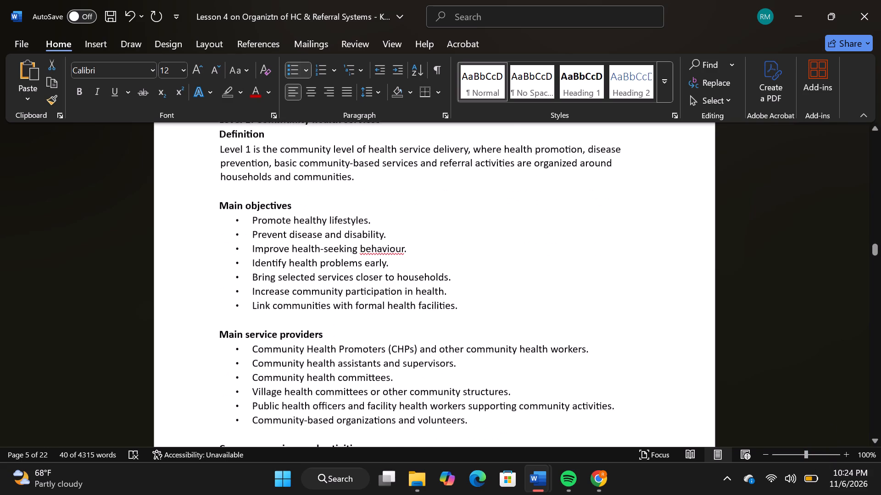
scroll(497, 353, "down", 6)
scroll(434, 269, "down", 1)
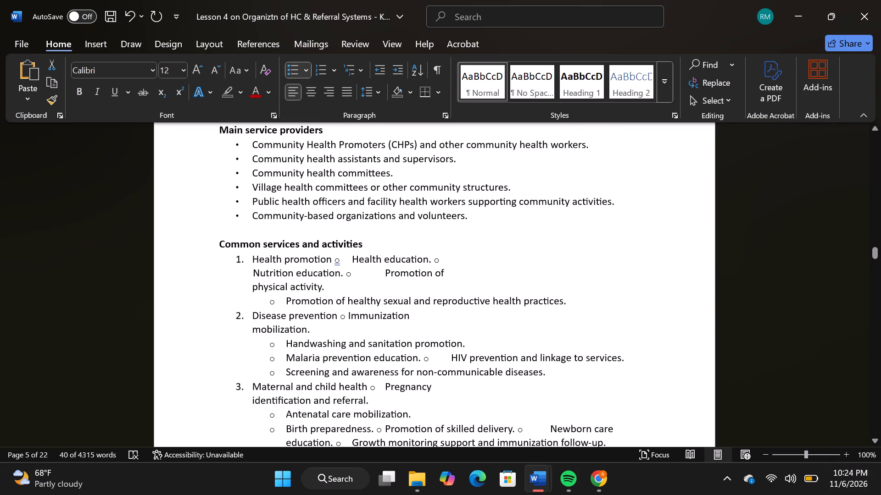
scroll(434, 269, "down", 5)
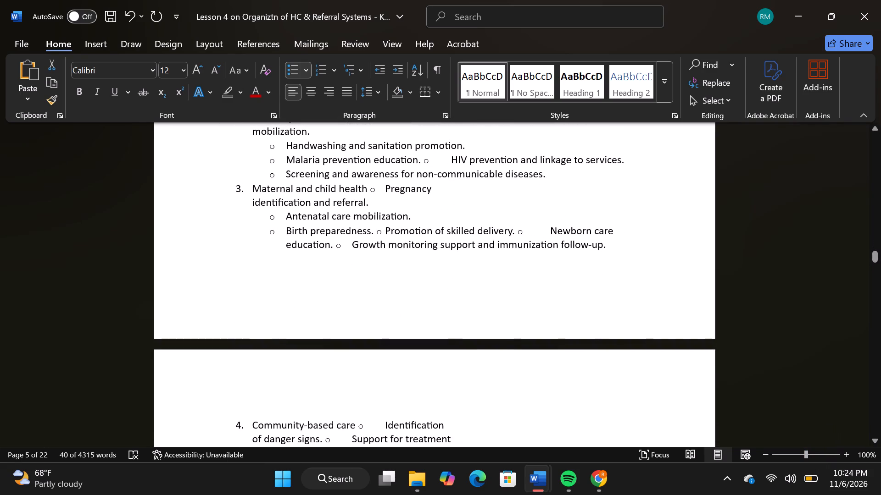
scroll(408, 252, "down", 1)
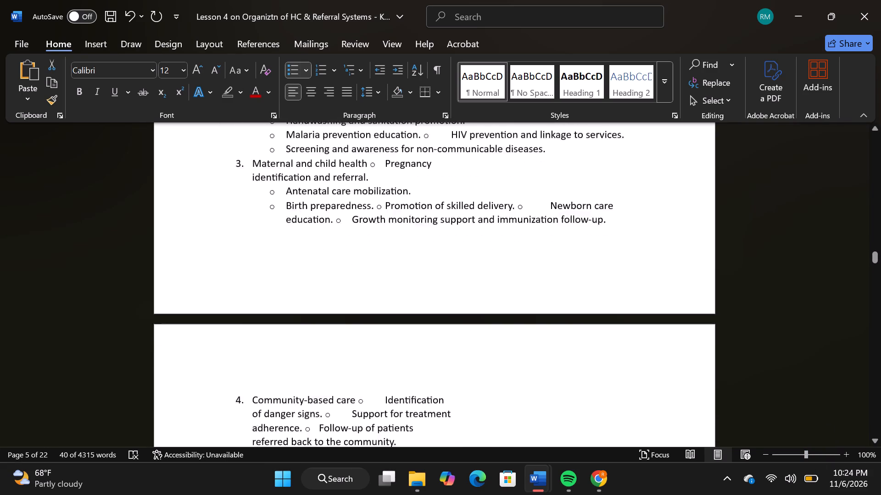
scroll(408, 255, "down", 8)
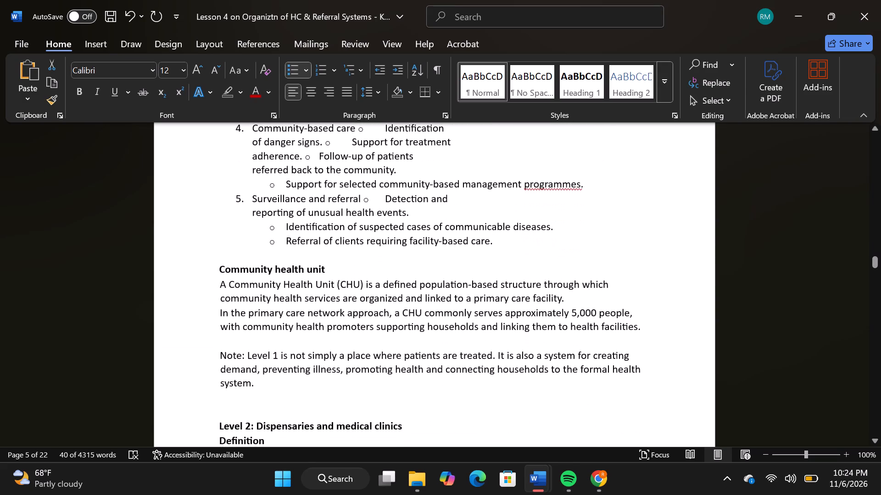
scroll(401, 266, "down", 16)
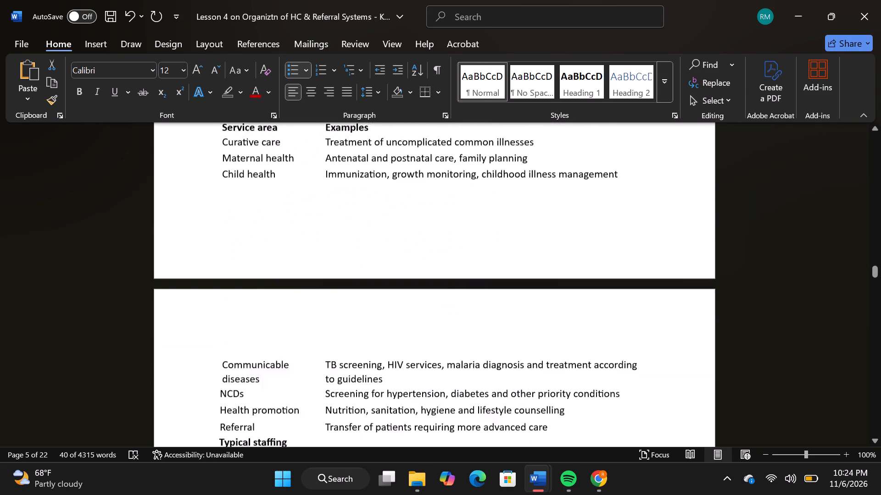
scroll(396, 272, "down", 14)
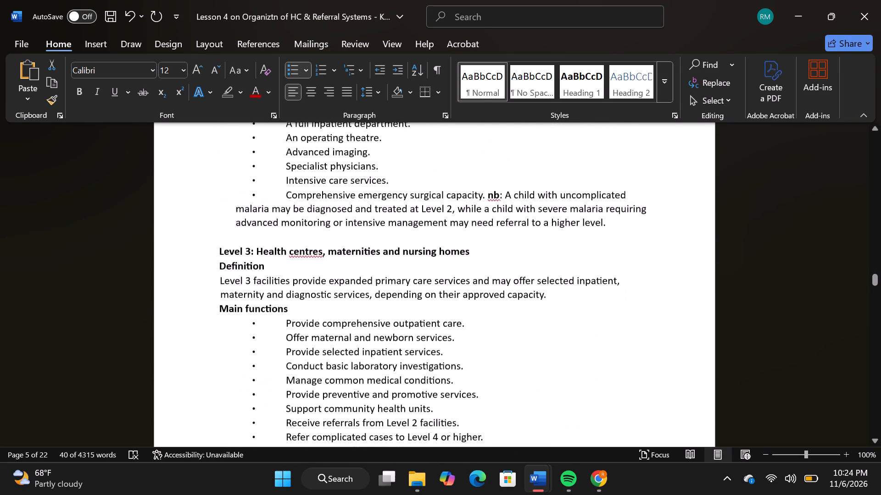
scroll(385, 265, "down", 14)
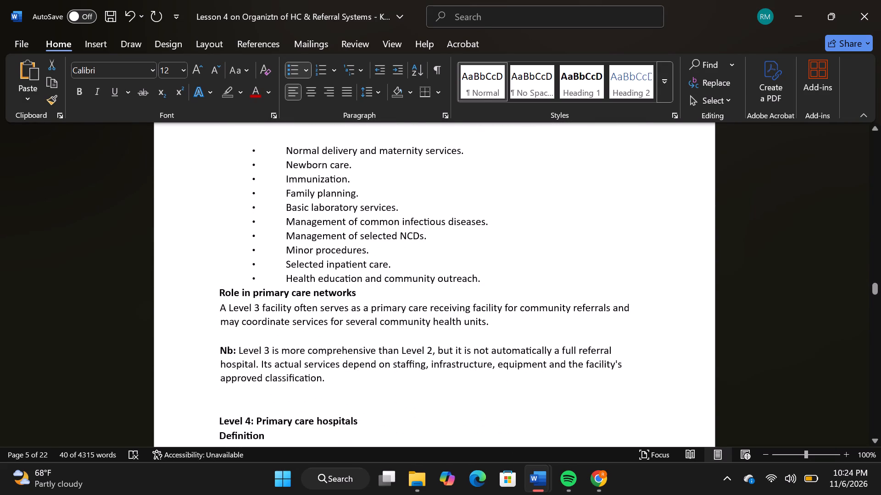
Review the Level 4 to Level 6 hospital sections, the tier-to-level relationship and the "Key distinction for examinations" table.
scroll(380, 270, "down", 3)
scroll(385, 262, "up", 1)
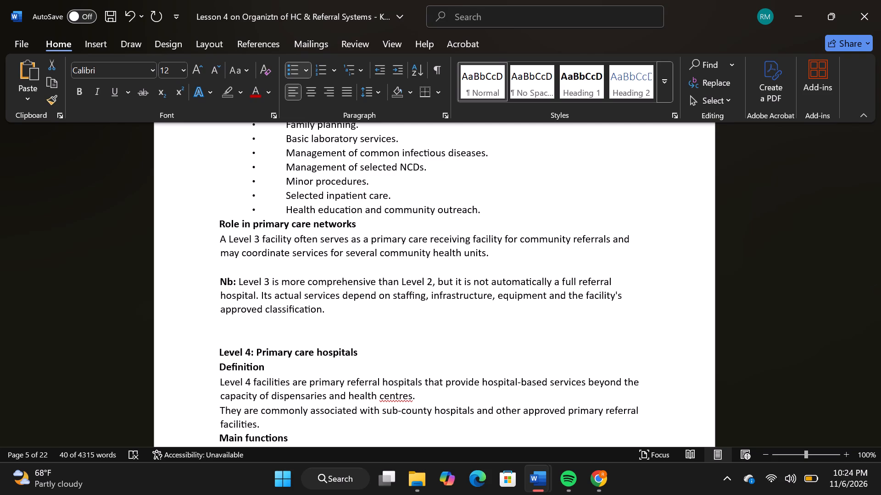
scroll(530, 170, "down", 2)
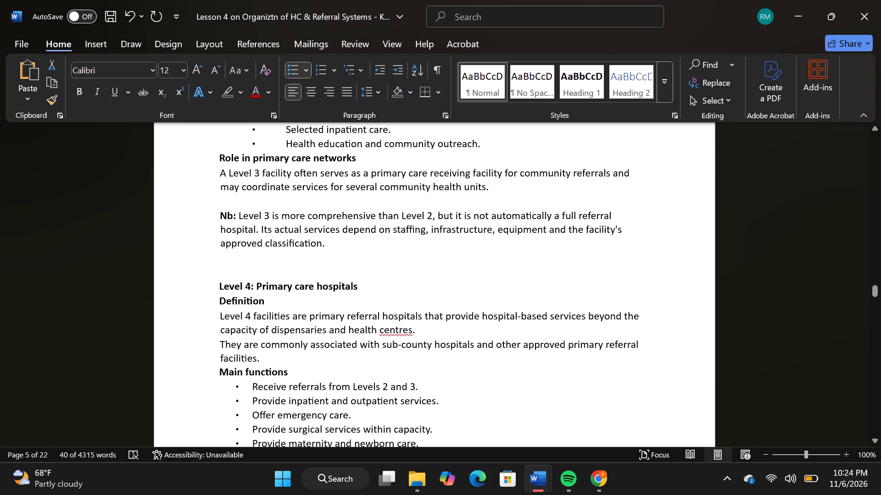
scroll(491, 175, "down", 11)
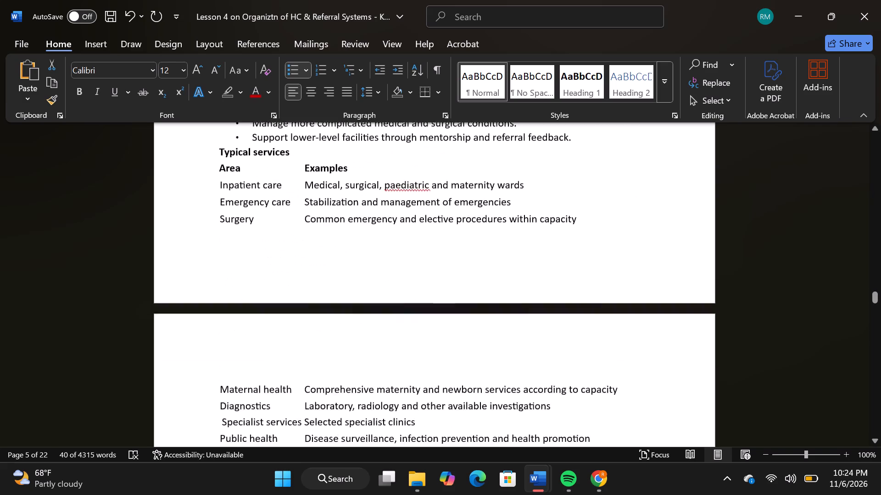
scroll(458, 180, "down", 3)
scroll(457, 180, "up", 1)
scroll(456, 180, "down", 10)
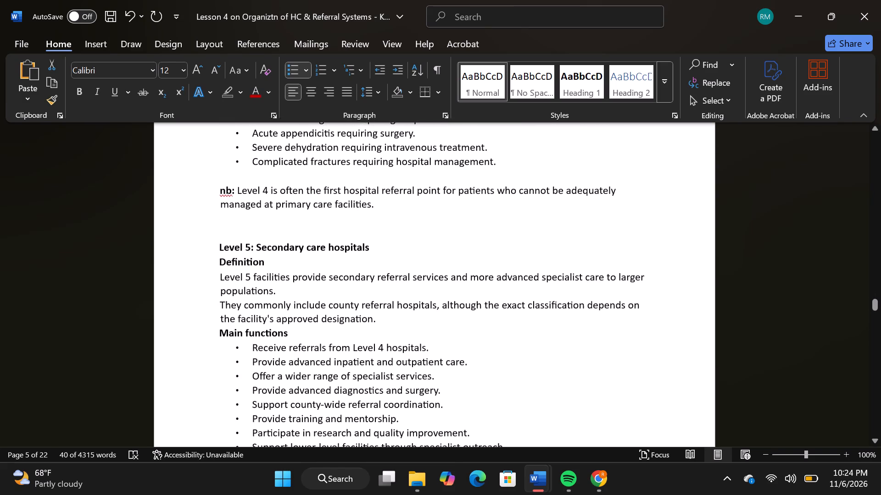
scroll(456, 182, "down", 7)
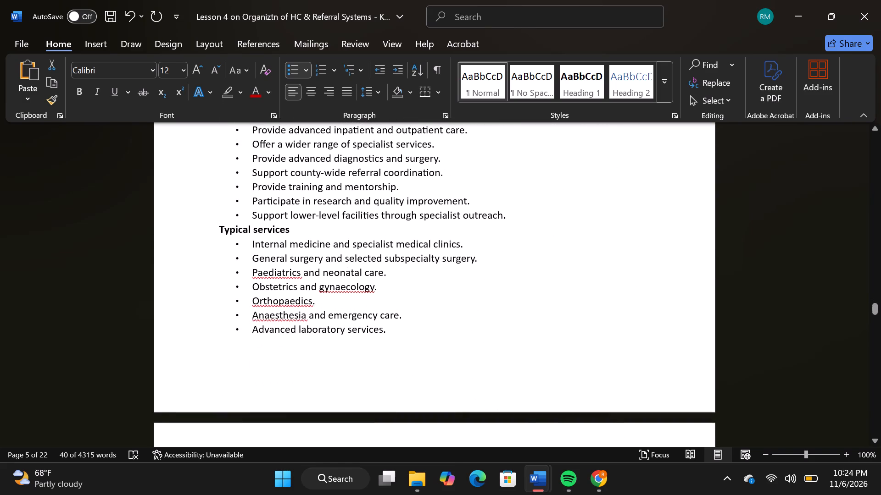
left_click(269, 276)
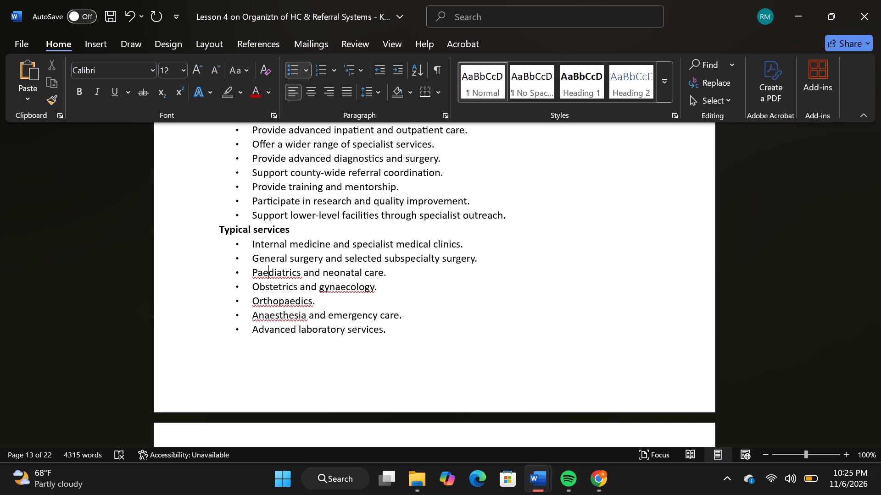
scroll(284, 297, "down", 6)
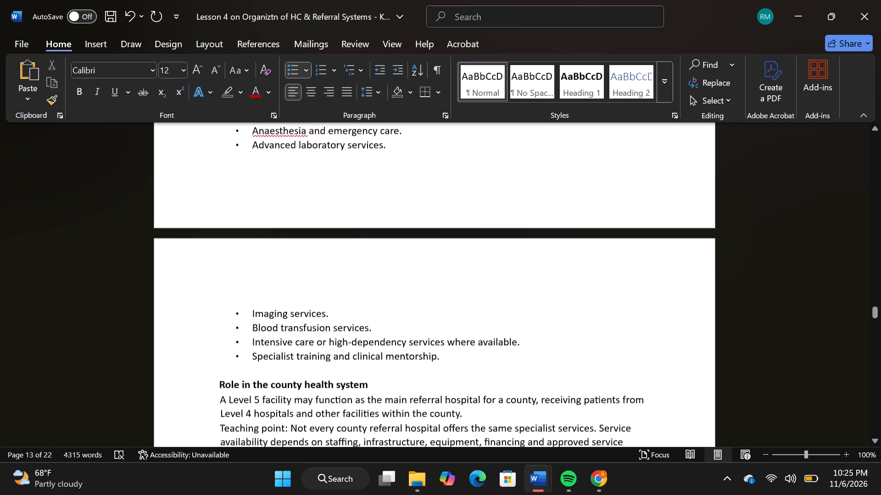
scroll(284, 297, "down", 4)
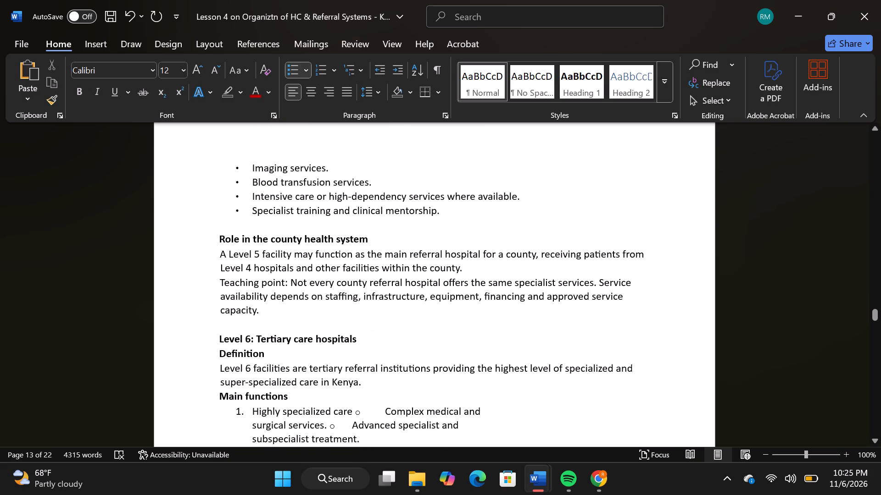
scroll(284, 298, "down", 3)
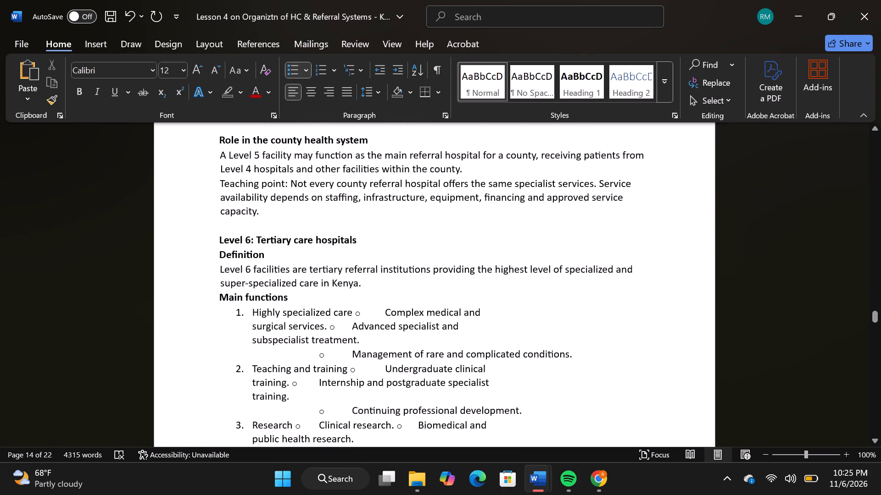
scroll(290, 300, "down", 1)
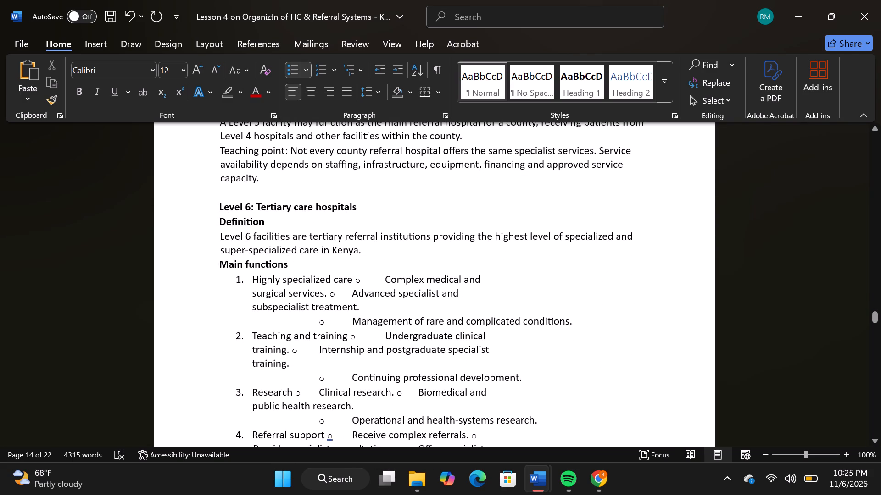
scroll(301, 247, "down", 13)
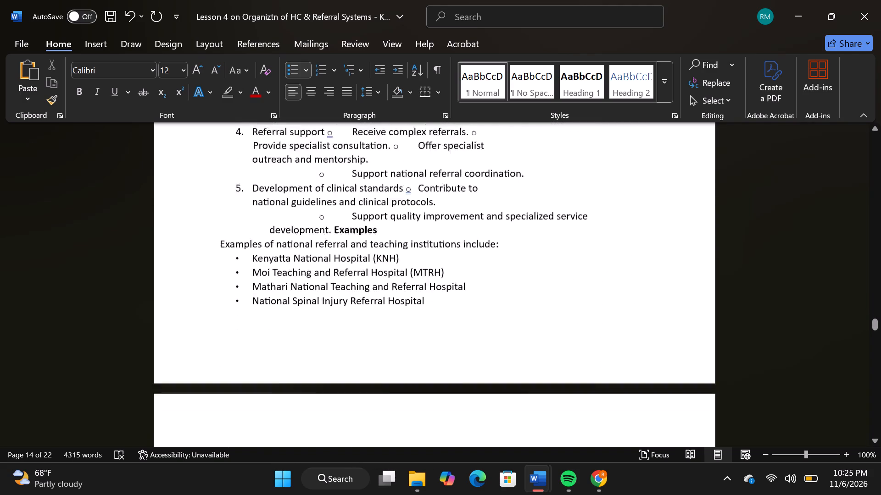
scroll(311, 234, "down", 9)
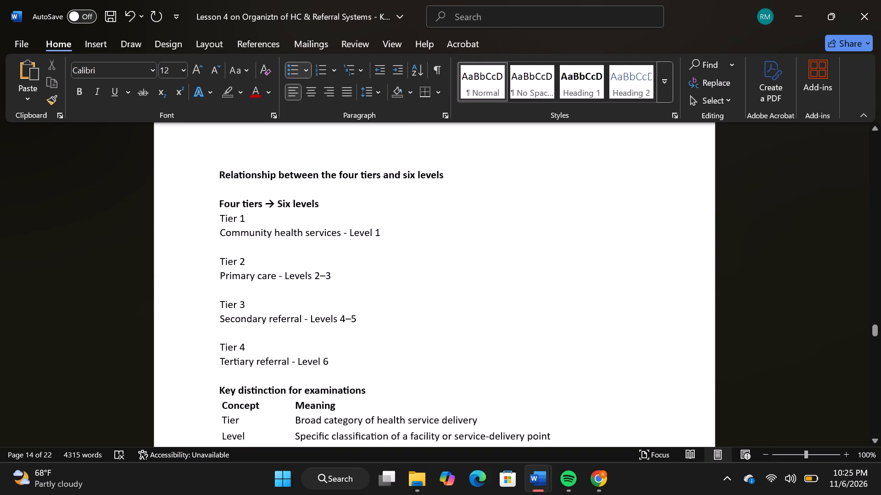
scroll(311, 235, "down", 5)
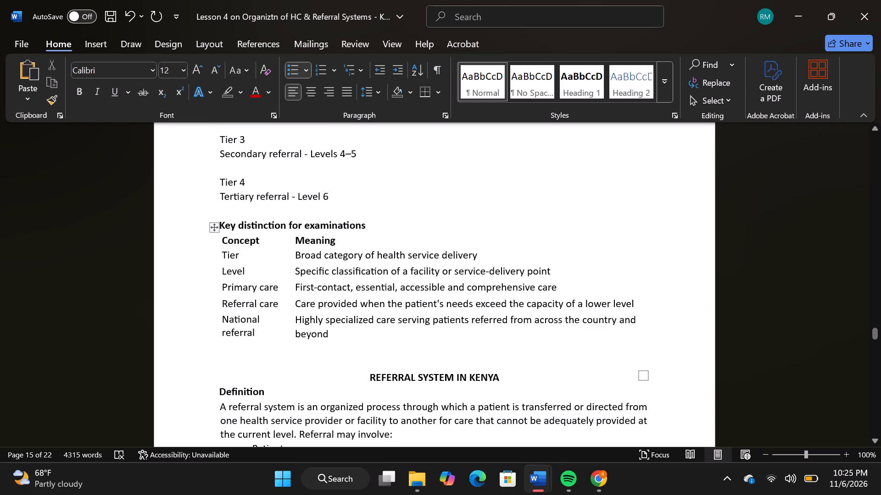
scroll(775, 468, "down", 1)
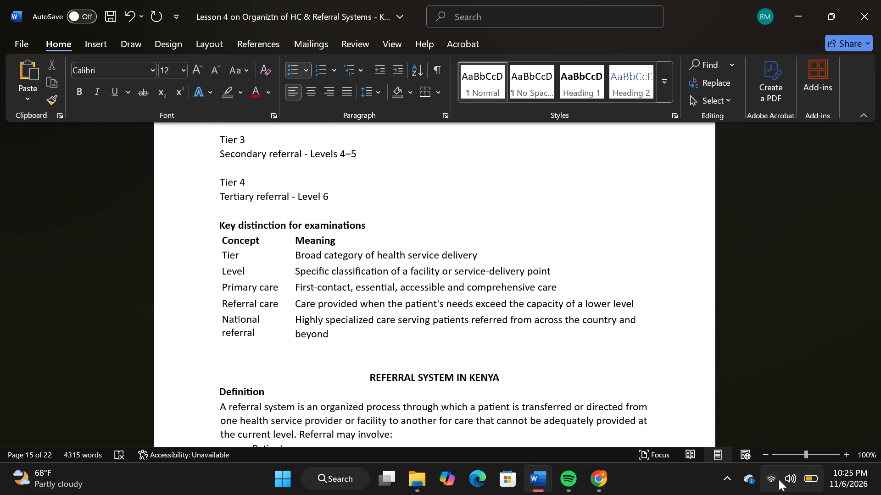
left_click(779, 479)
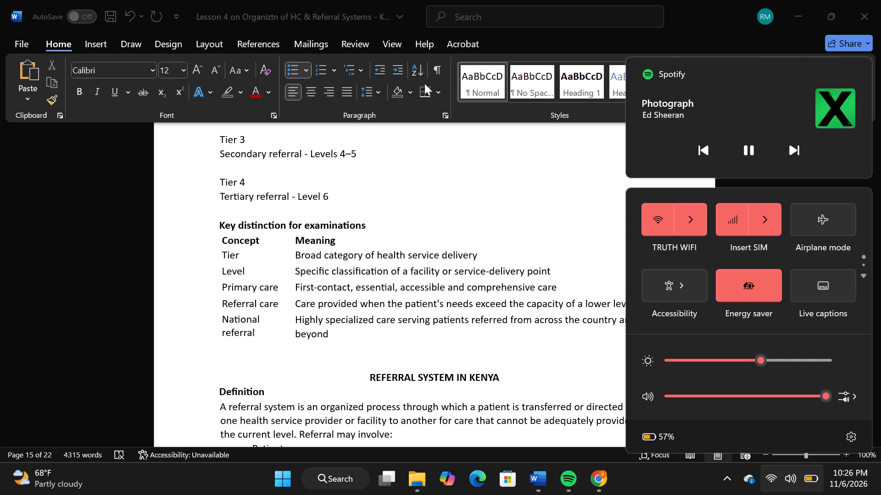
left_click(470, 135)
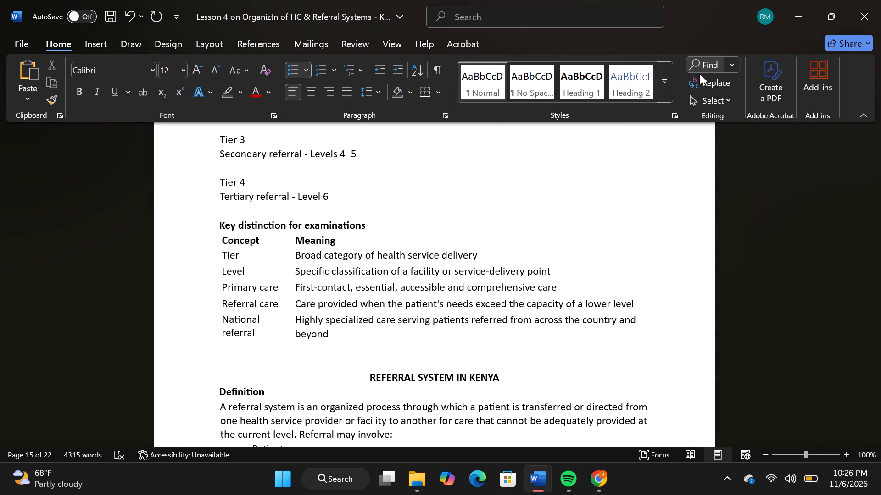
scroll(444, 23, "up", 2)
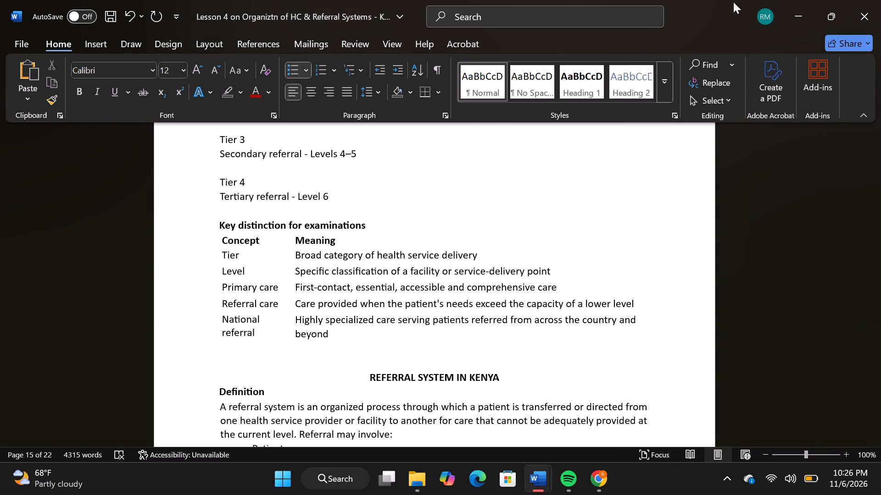
Minimize both open documents and the Downloads window, and launch Kuro from its desktop shortcut.
left_click(787, 16)
left_click(789, 16)
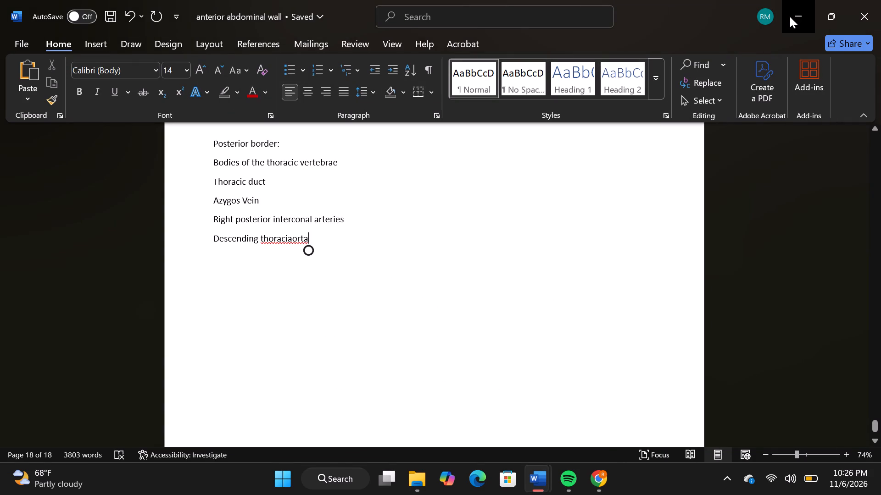
left_click(790, 16)
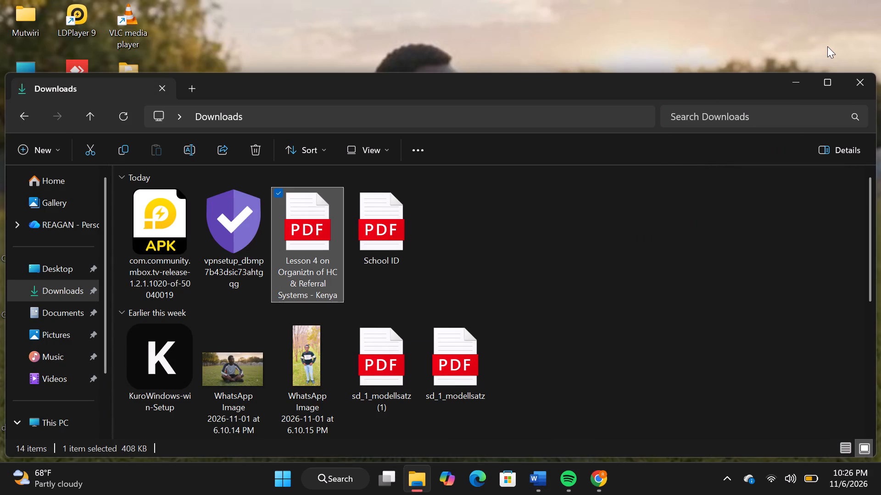
left_click(799, 74)
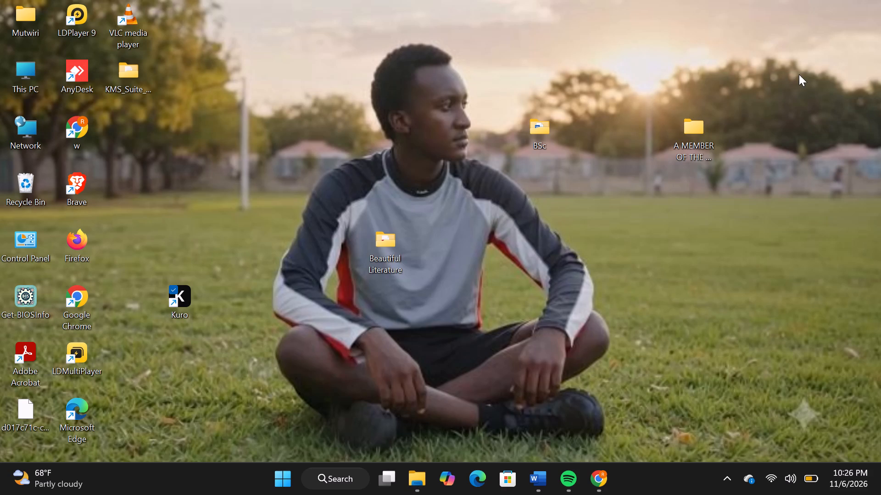
double_click(177, 304)
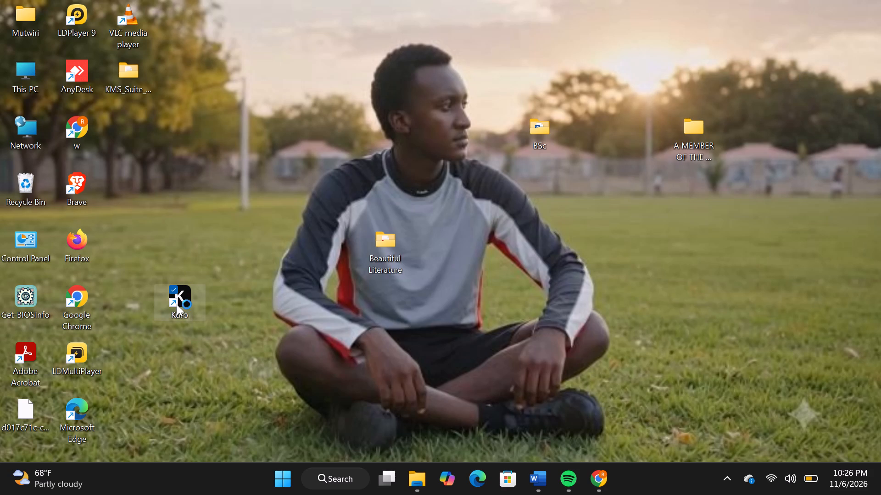